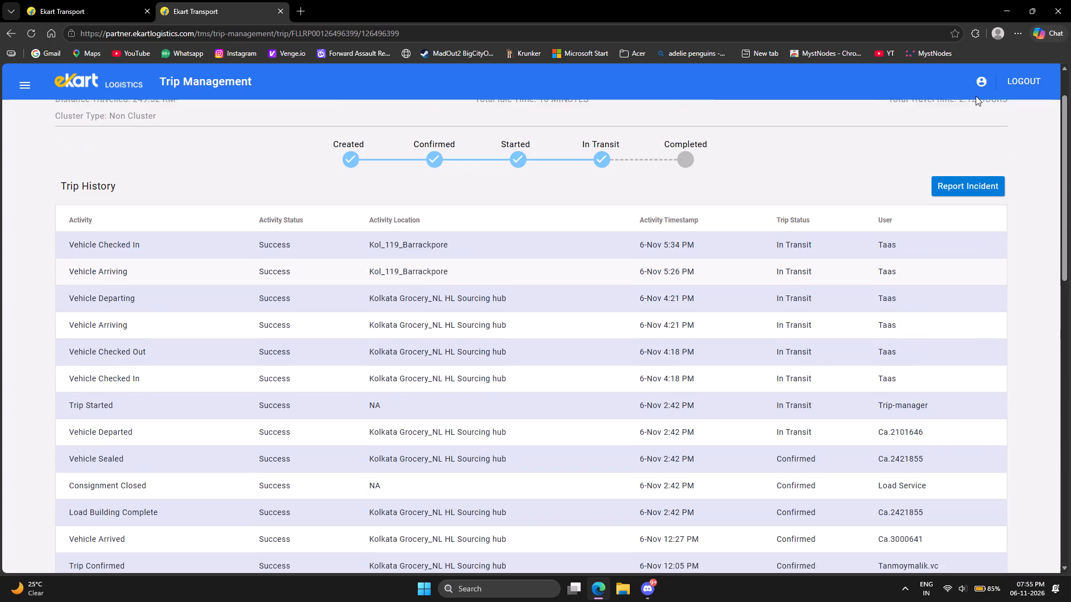
scroll(981, 155, "up", 4)
left_click(988, 129)
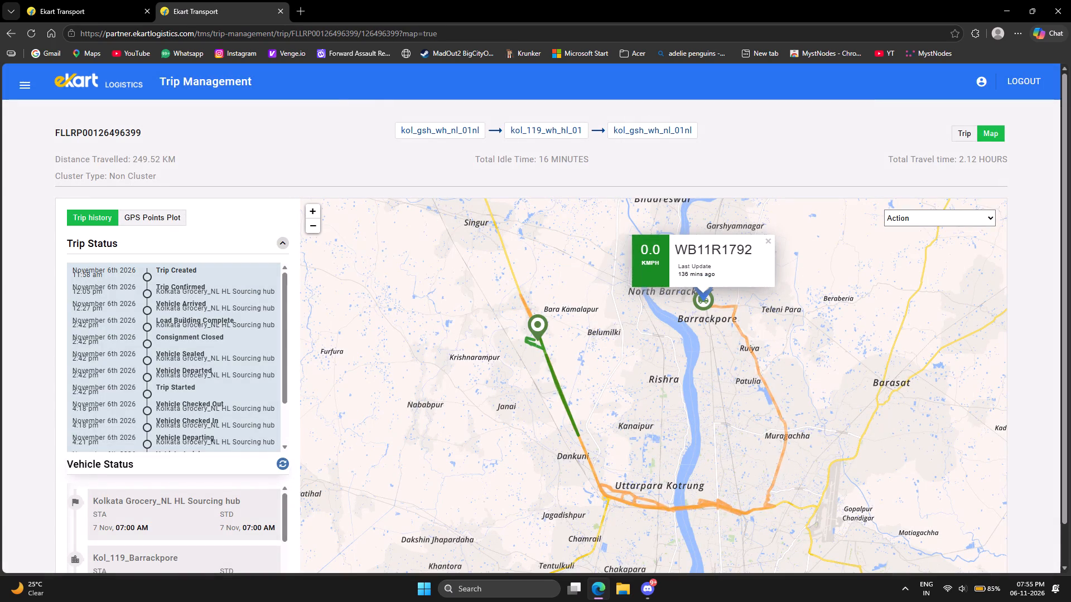
scroll(730, 334, "up", 5)
left_click_drag(666, 304, 689, 361)
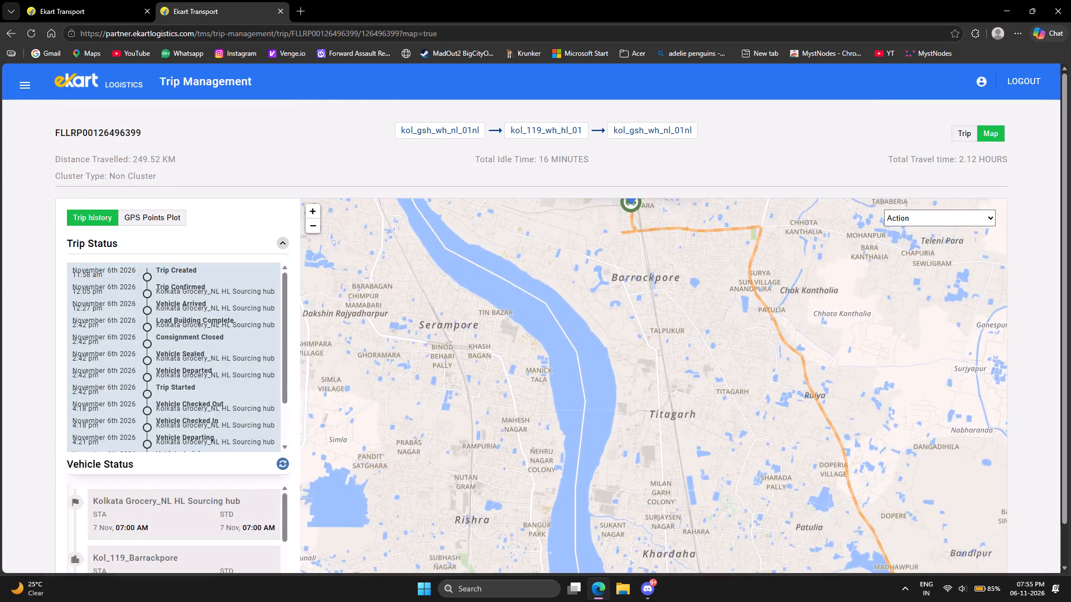
left_click_drag(689, 361, 727, 435)
scroll(727, 329, "up", 4)
left_click_drag(562, 301, 587, 355)
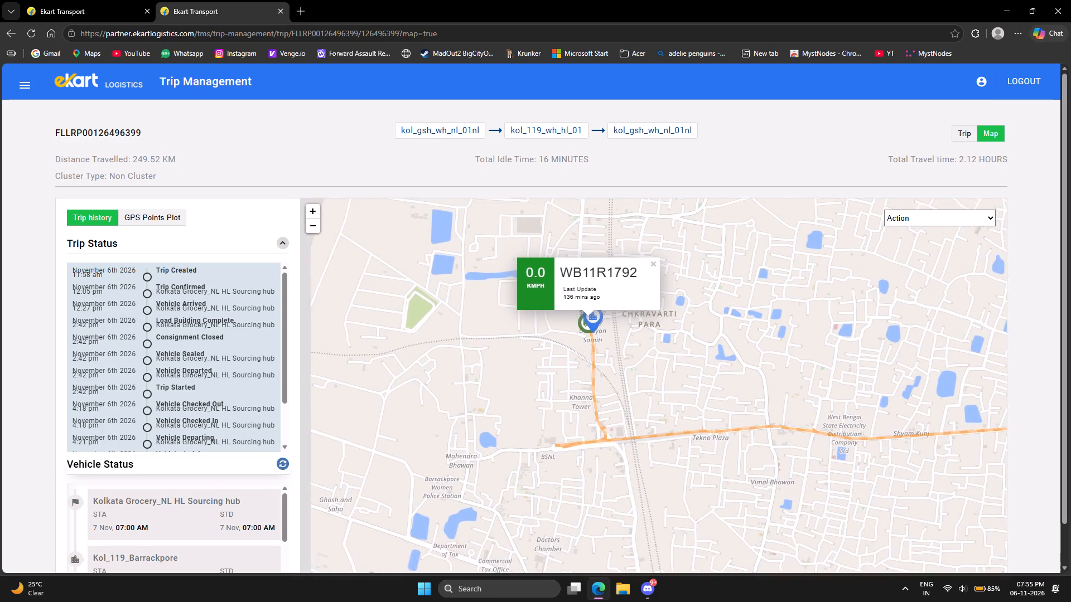
left_click_drag(587, 355, 600, 394)
scroll(621, 386, "up", 3)
left_click_drag(609, 391, 614, 400)
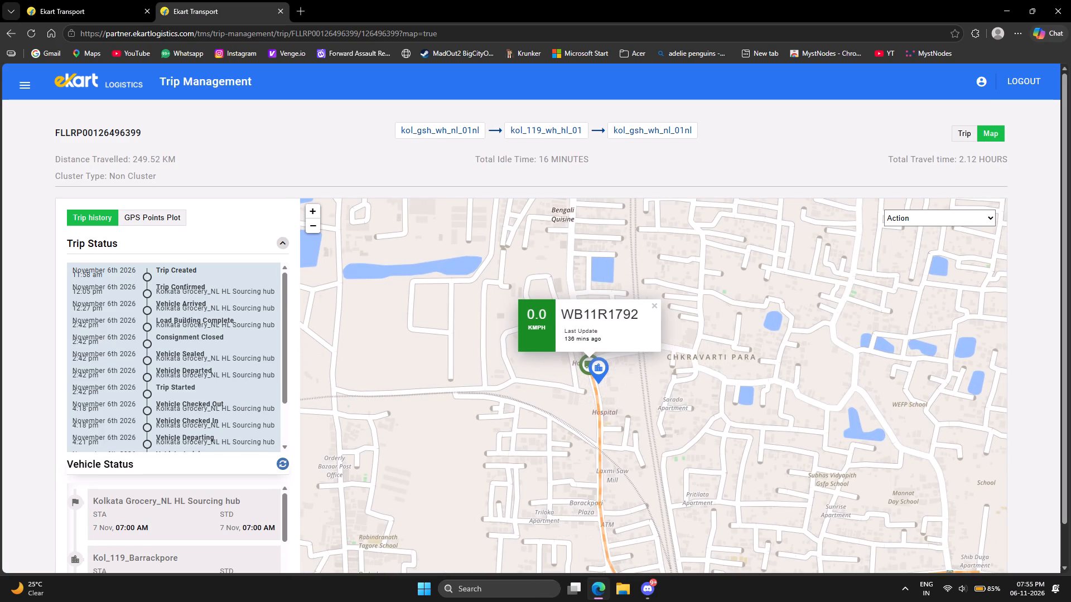
left_click_drag(614, 400, 616, 404)
scroll(614, 399, "down", 9)
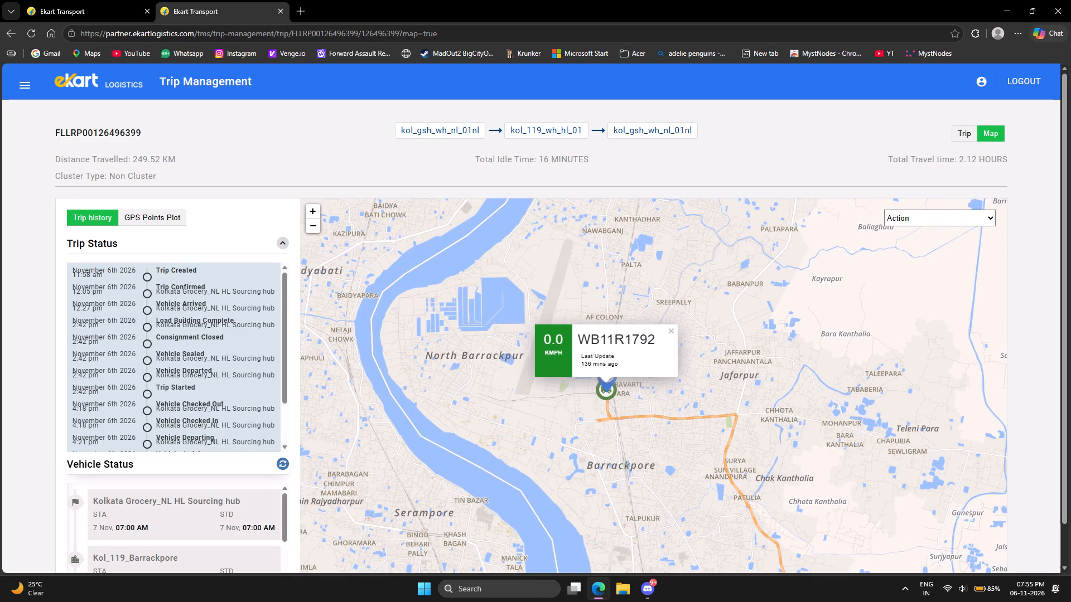
left_click(983, 79)
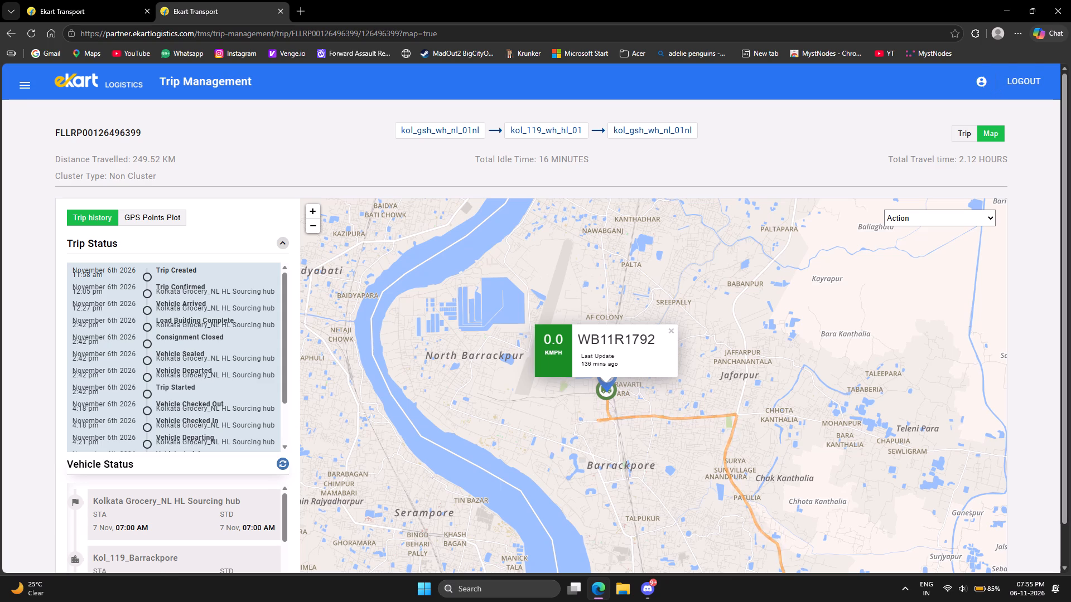
Open a new browser tab ready for entering a web address or search.
left_click(299, 10)
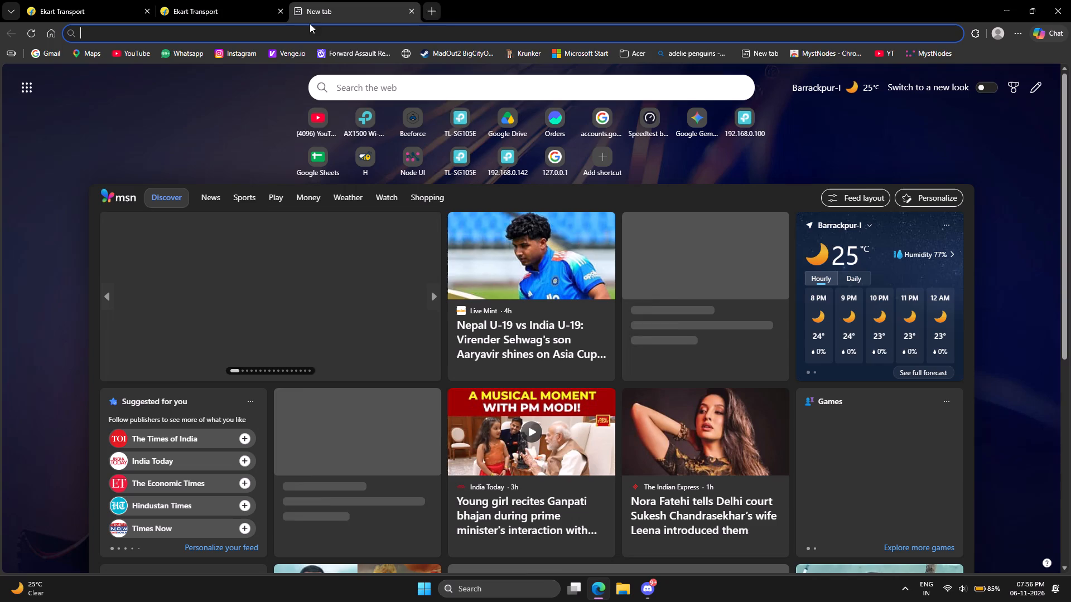
left_click(321, 34)
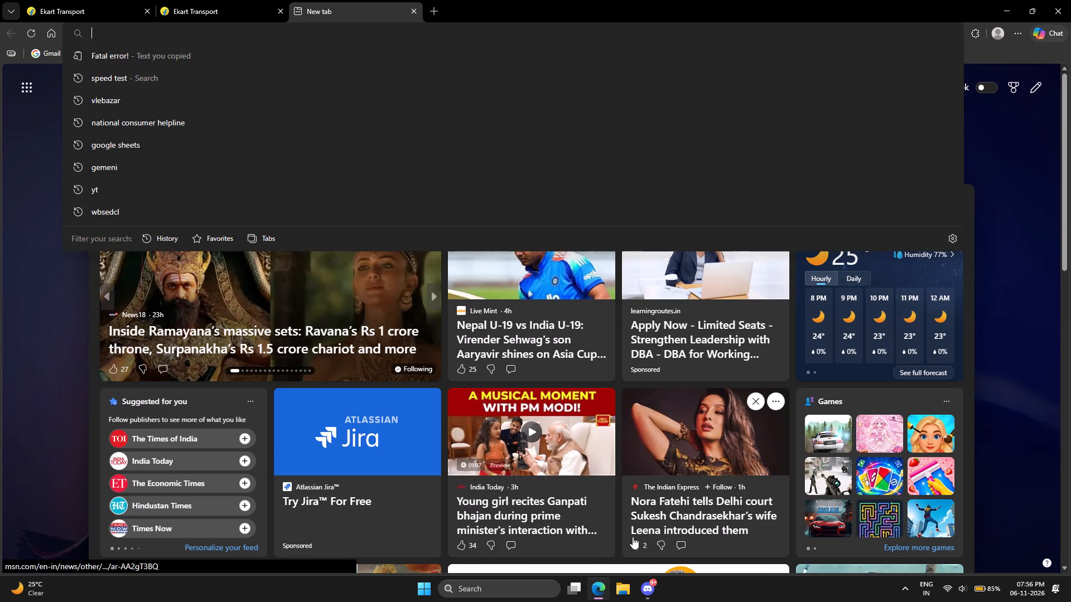
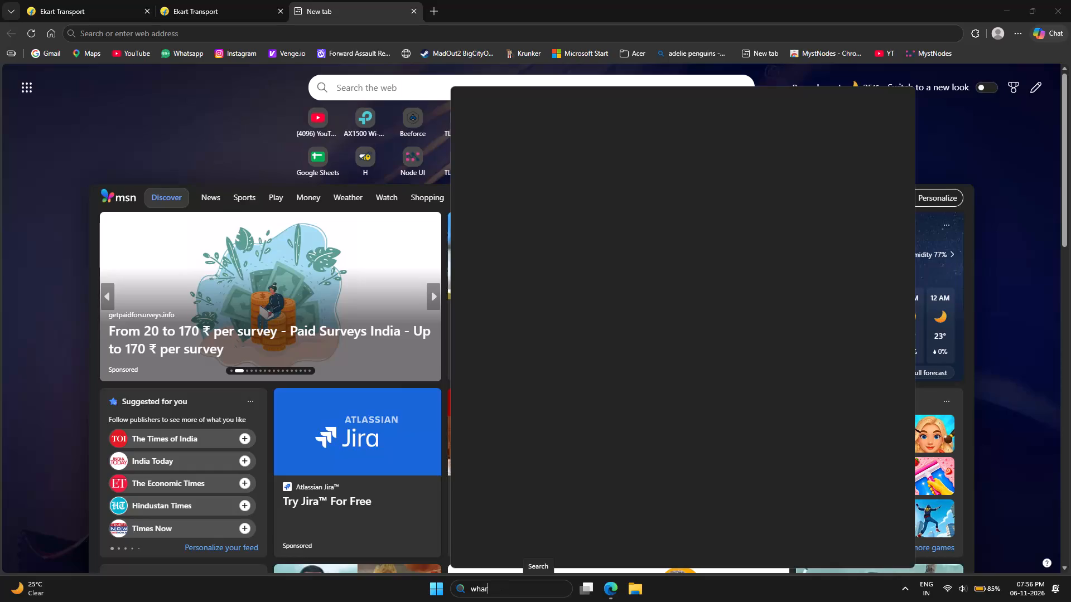
Search the computer for WhatsApp and launch the app.
key("BackSpace")
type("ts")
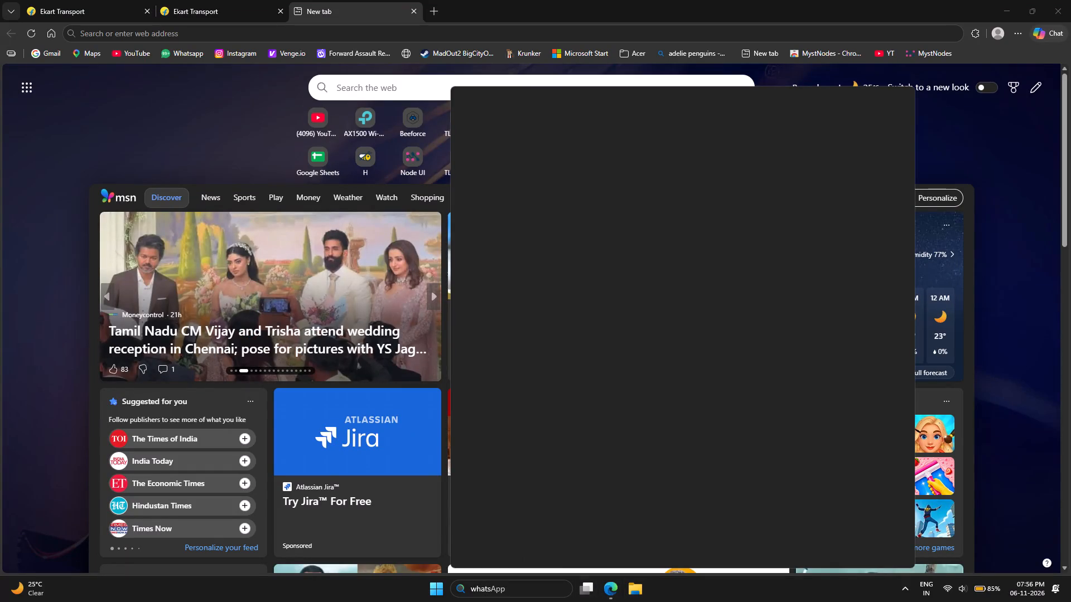
left_click(520, 586)
key("Return")
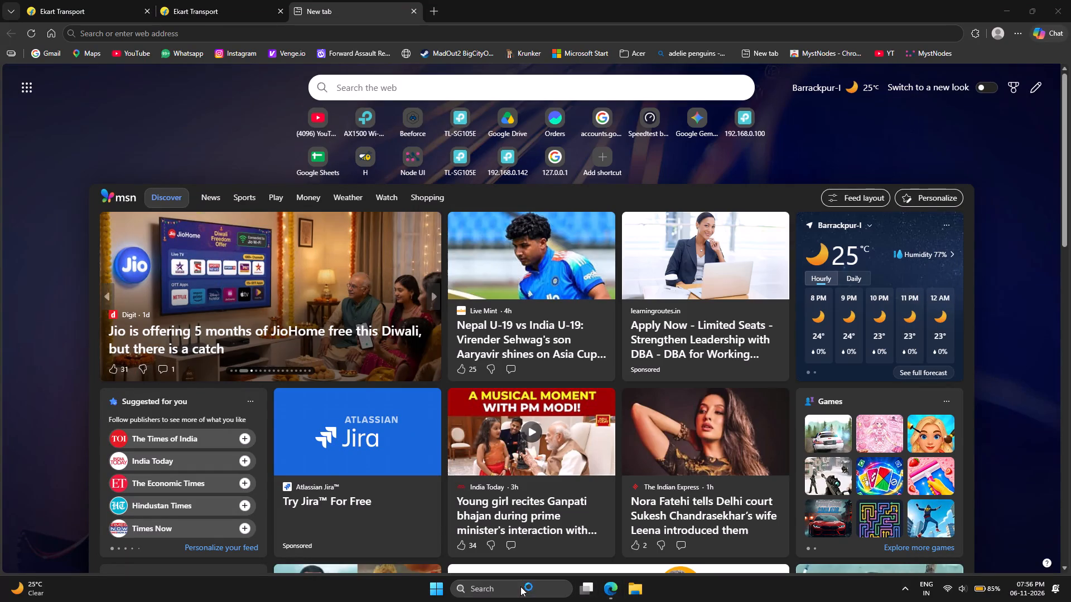
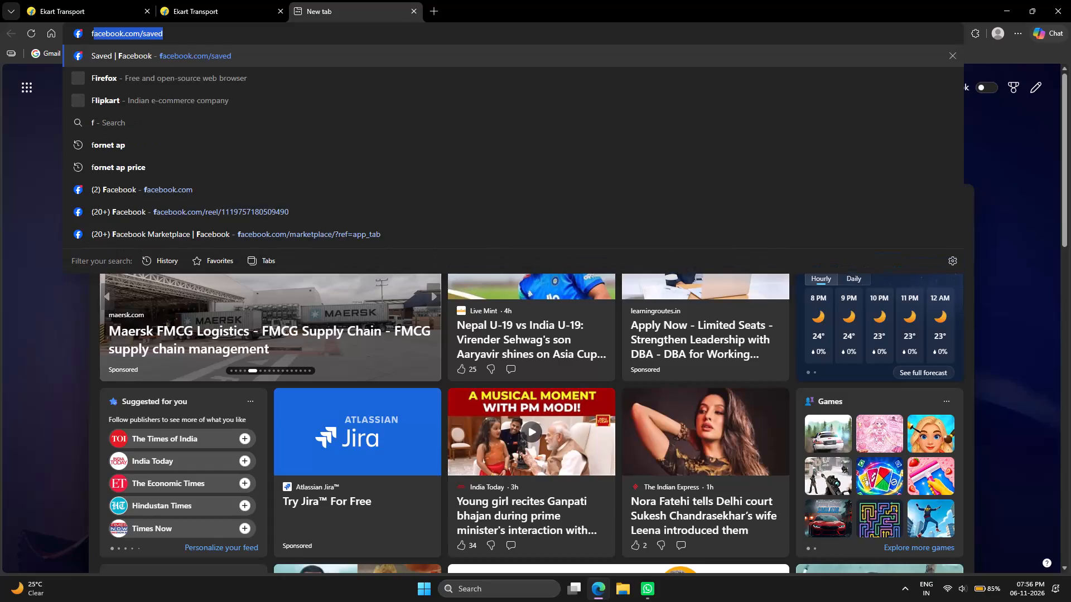
Enter fks as the address in the new tab to bring up the FK Stockin site suggestions.
key("BackSpace")
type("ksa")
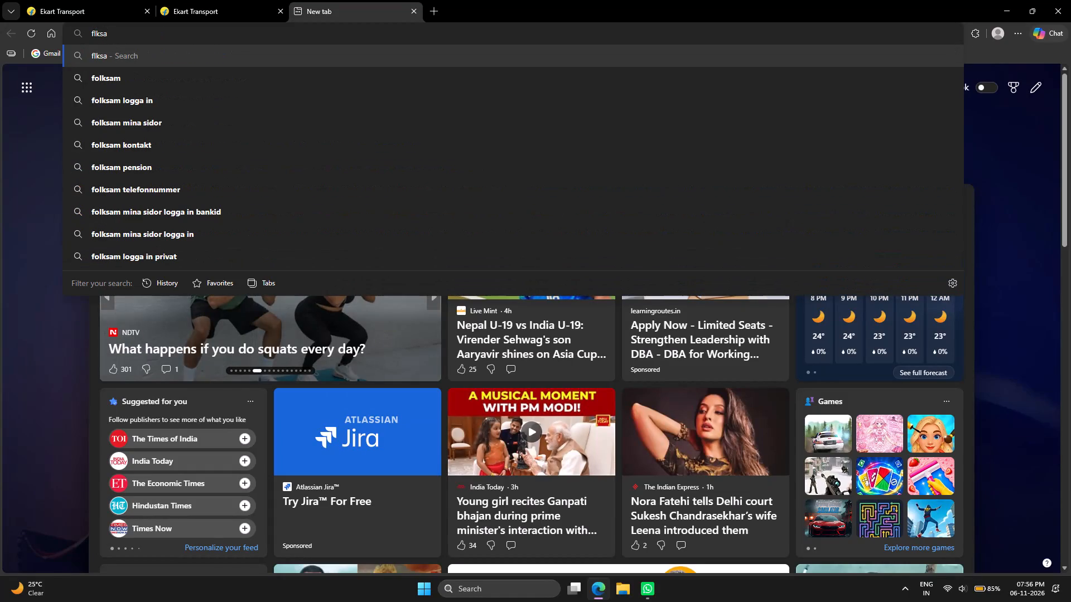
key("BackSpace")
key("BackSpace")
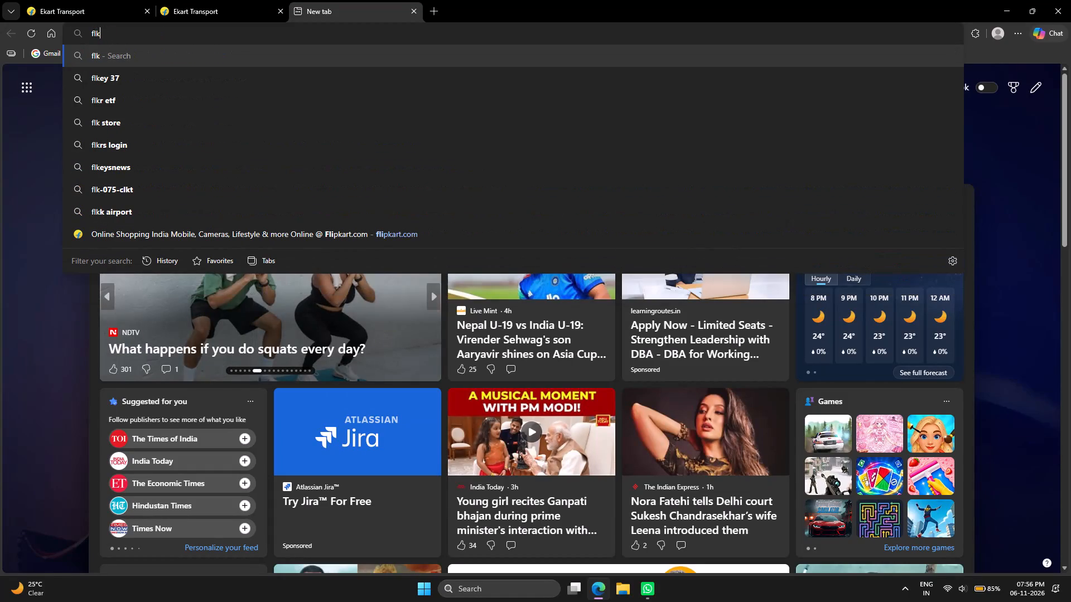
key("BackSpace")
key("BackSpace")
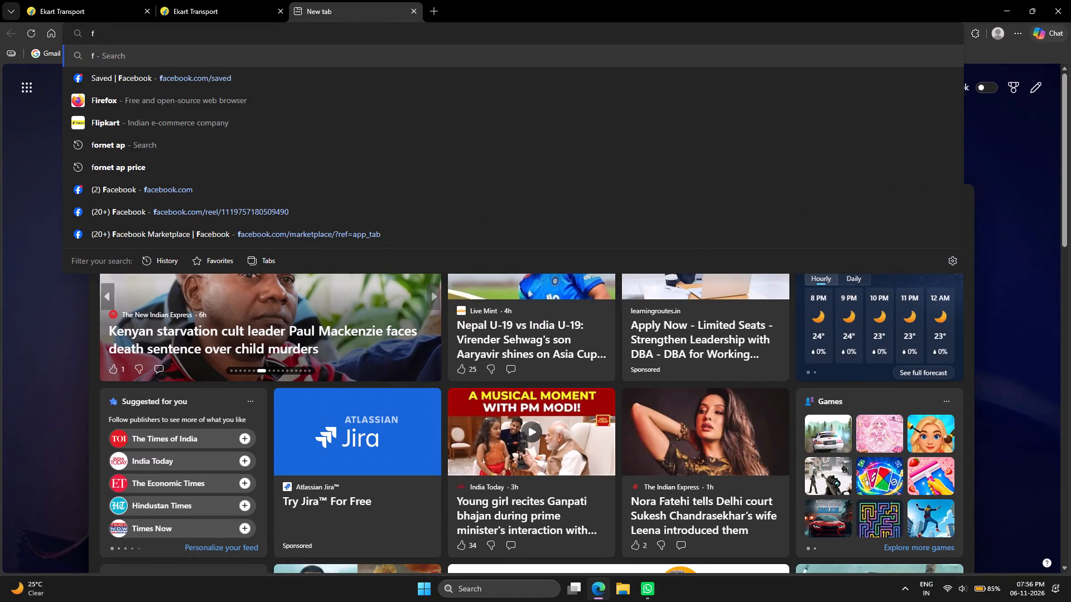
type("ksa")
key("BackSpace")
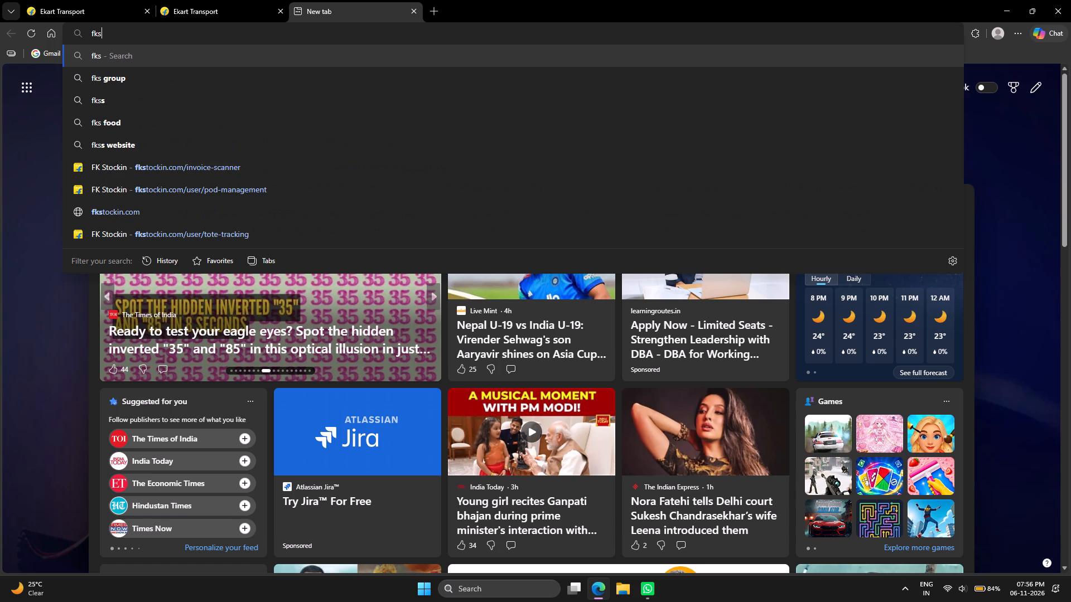
Open the FK Stock-in site and view its Invoice Scanner page with the account menu expanded.
left_click(221, 185)
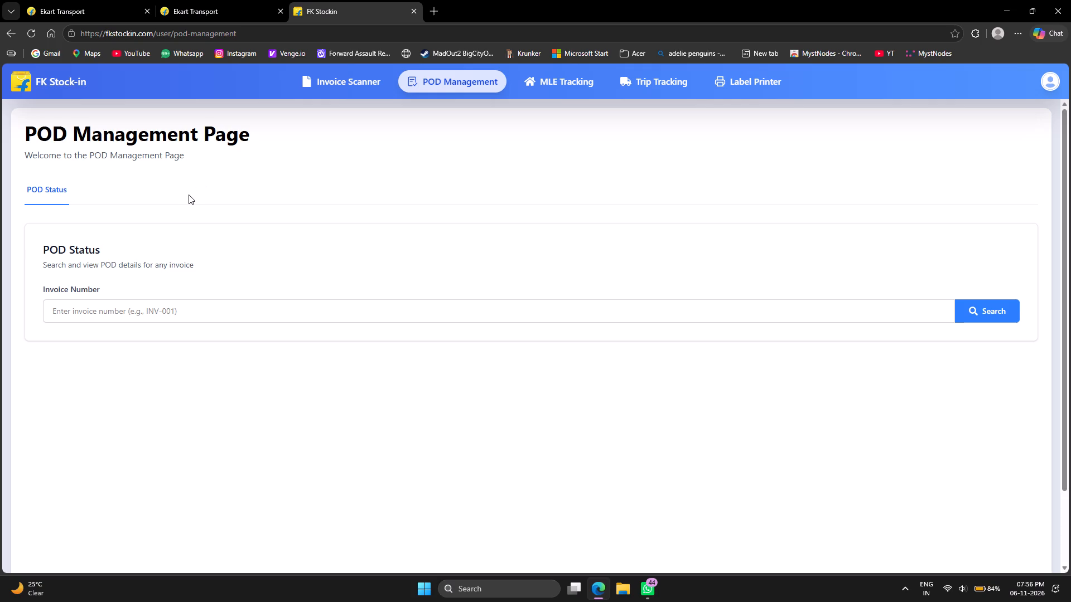
left_click(354, 89)
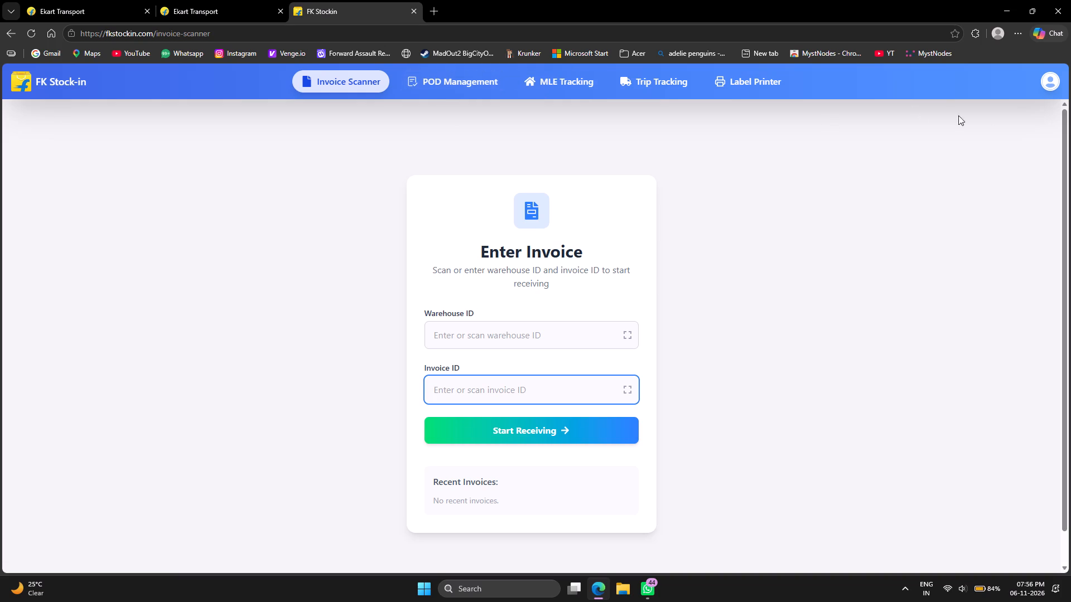
left_click(1041, 79)
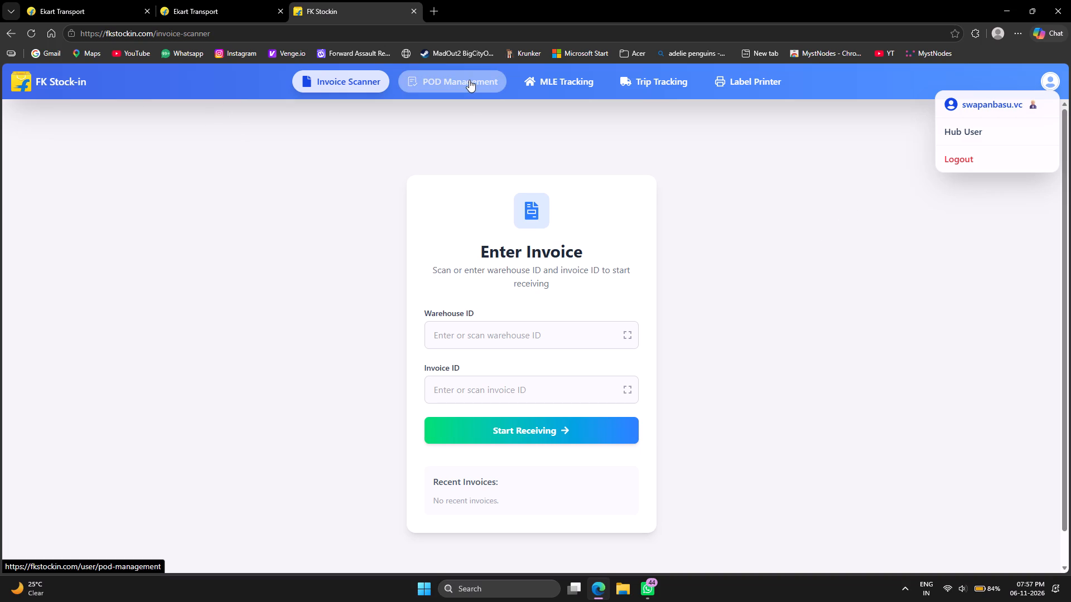
Go to the FK Stock-in POD Management page and examine its POD Status search by invoice number.
left_click(454, 86)
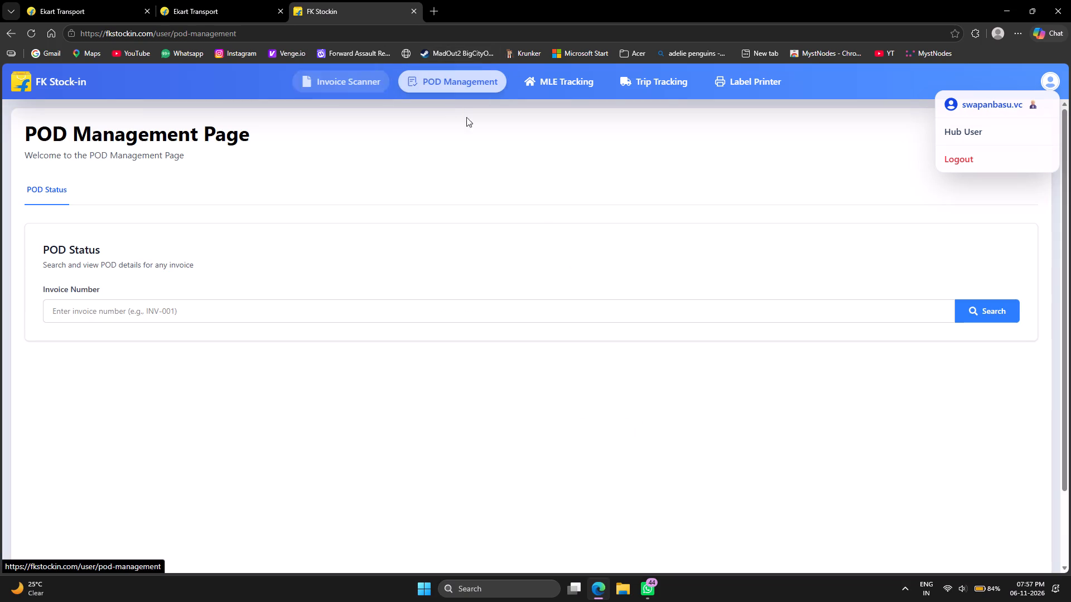
scroll(171, 326, "down", 3)
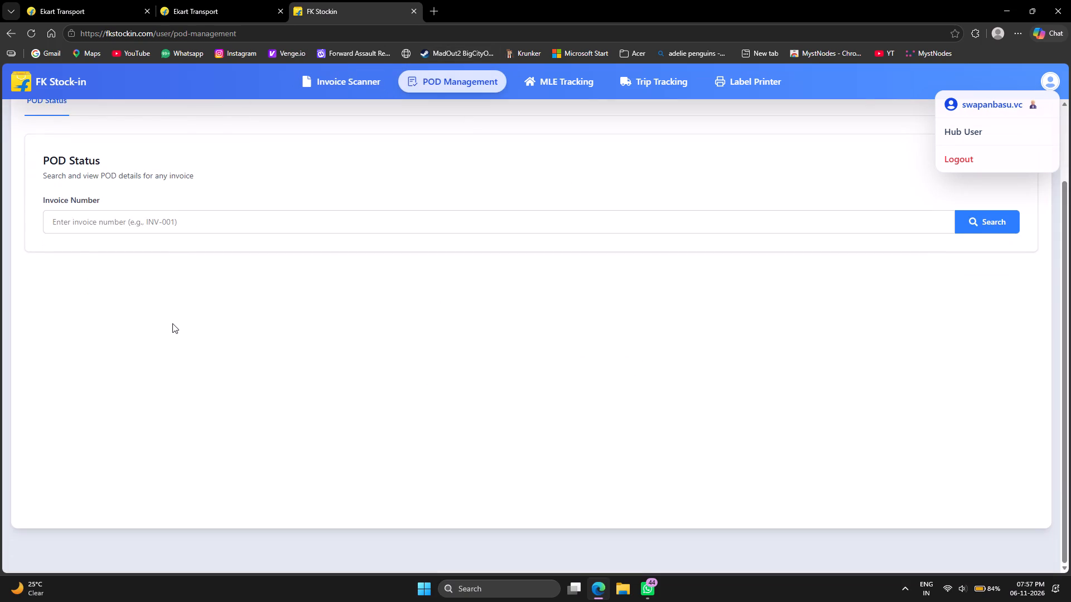
scroll(173, 323, "up", 1)
scroll(173, 323, "down", 1)
scroll(173, 323, "up", 4)
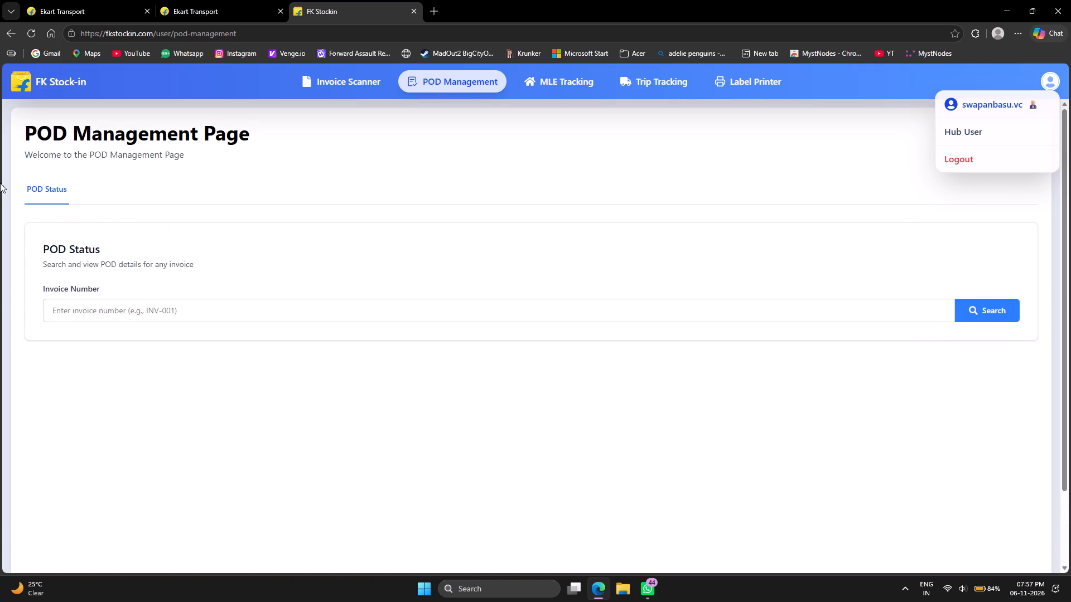
left_click_drag(24, 130, 287, 132)
left_click(300, 195)
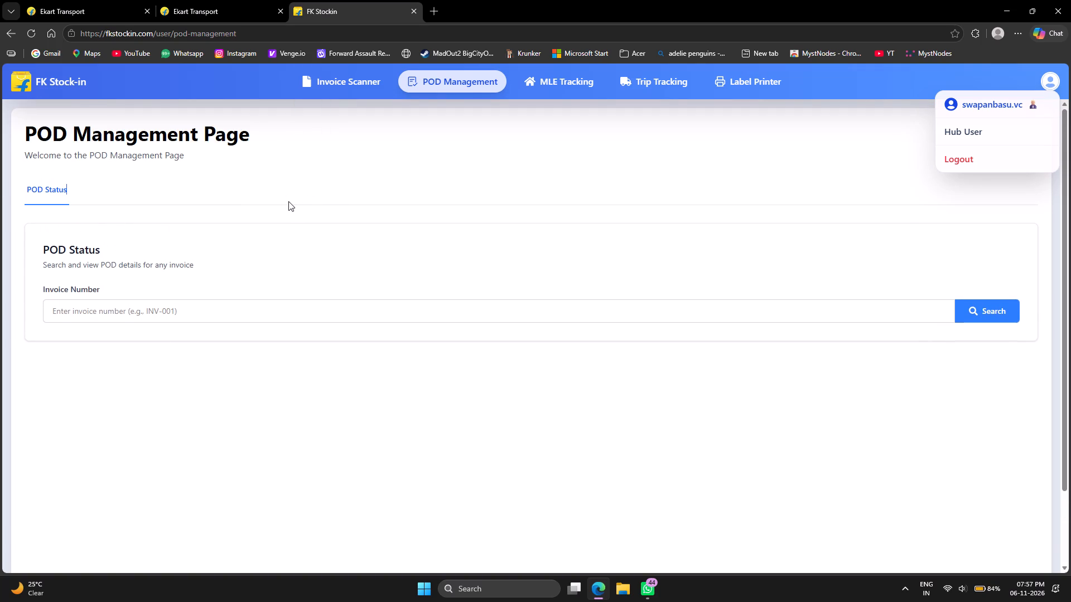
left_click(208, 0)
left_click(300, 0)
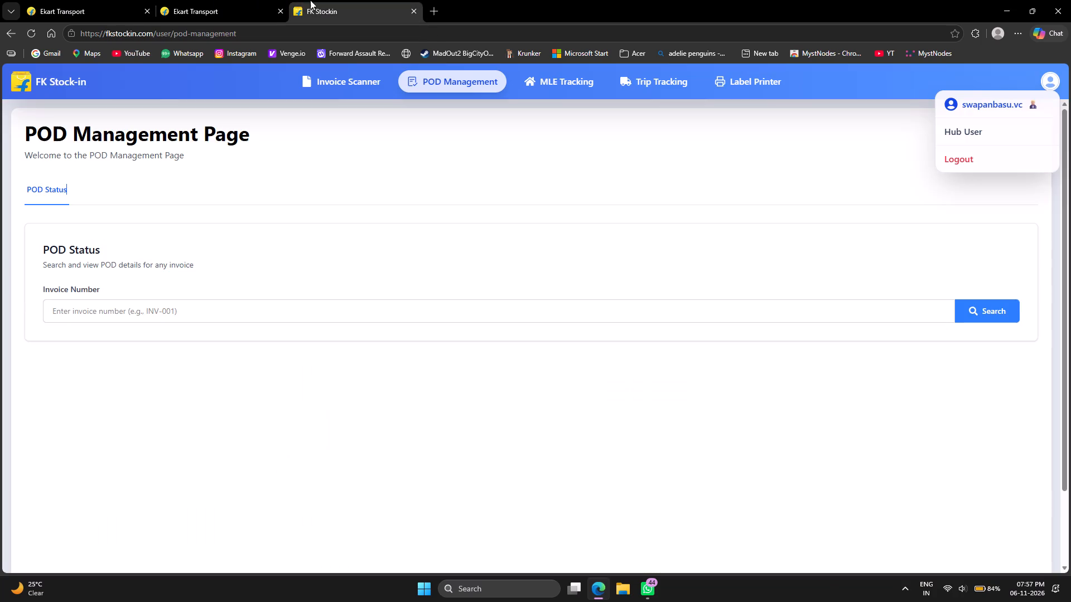
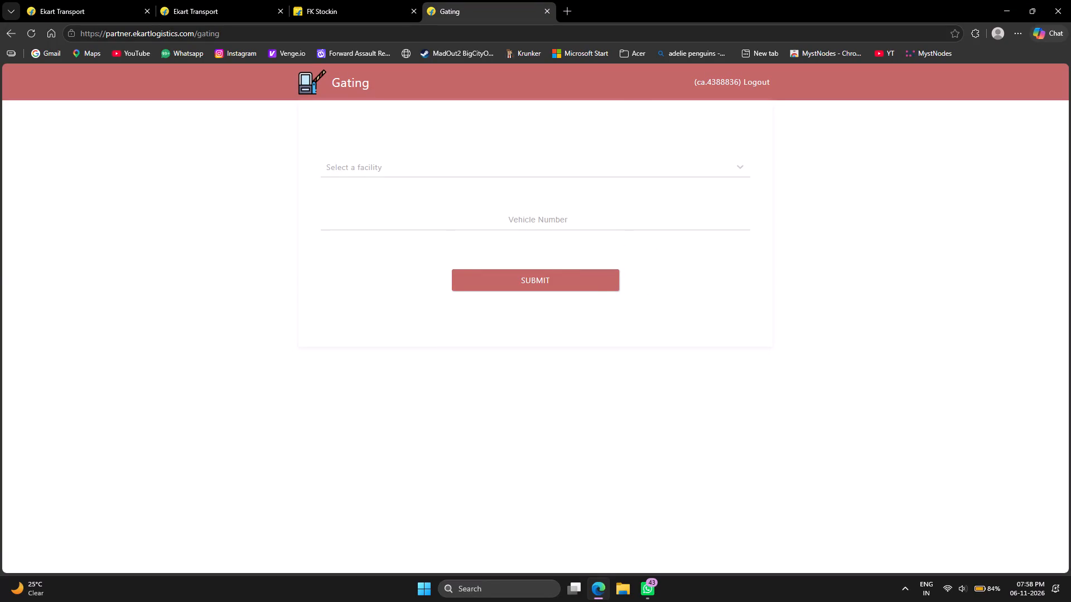
left_click(584, 160)
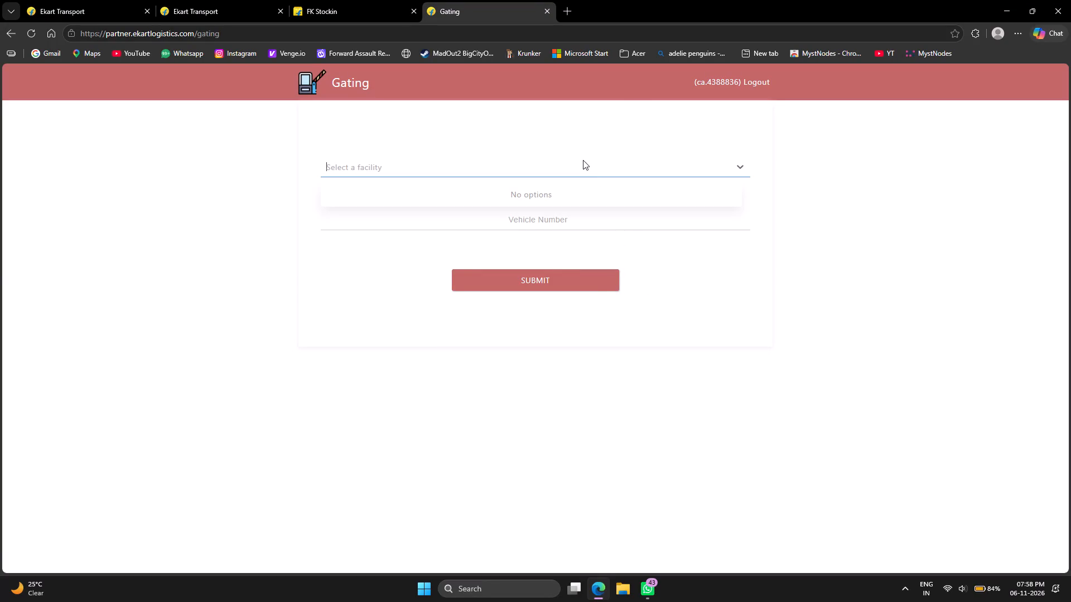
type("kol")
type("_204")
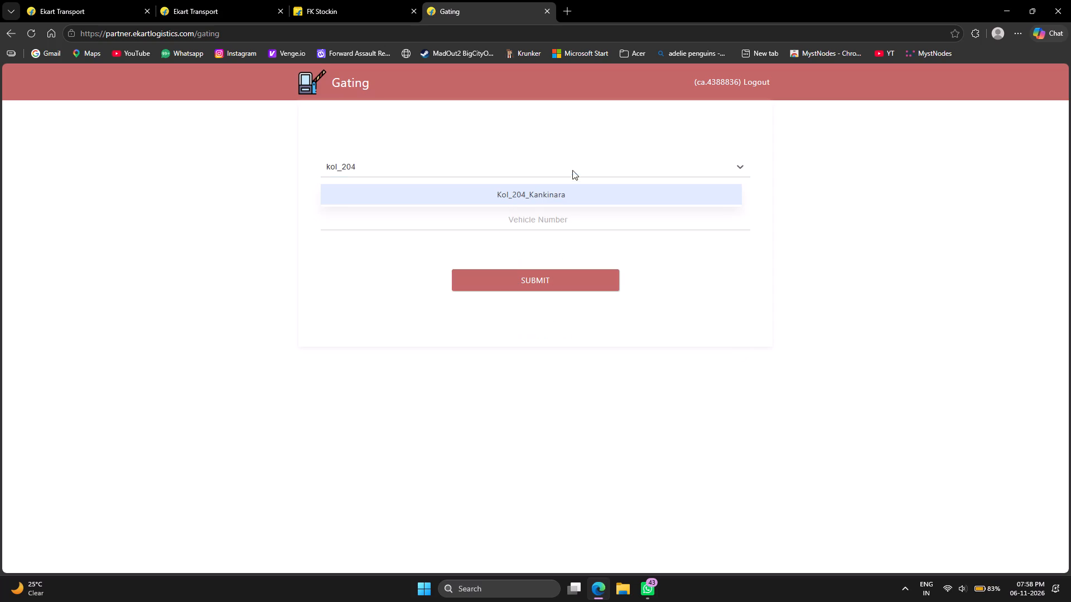
left_click(562, 187)
left_click(557, 217)
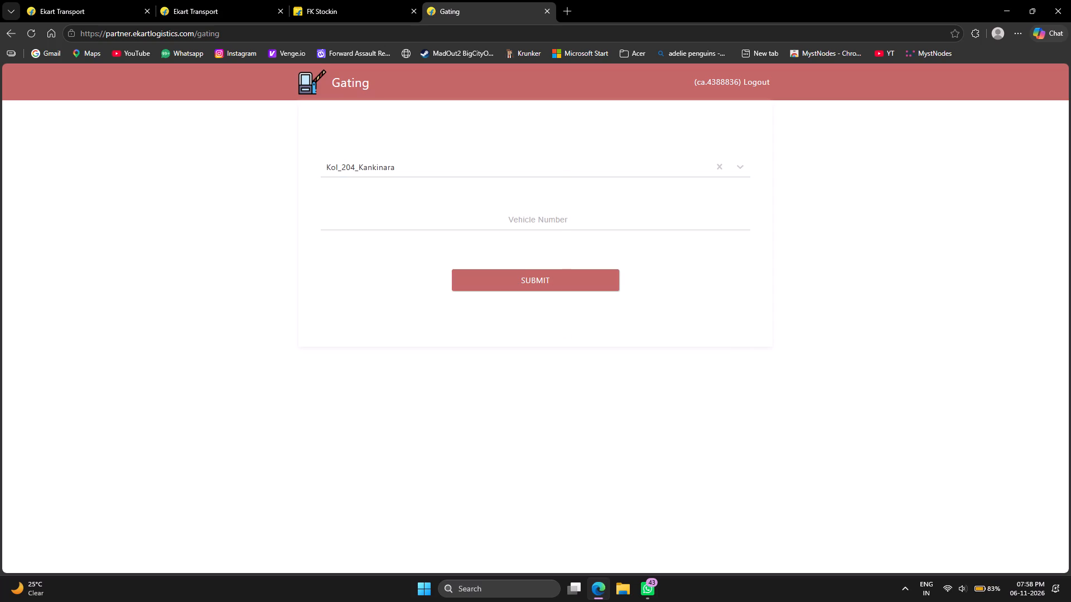
left_click(525, 226)
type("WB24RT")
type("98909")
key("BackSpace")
left_click(531, 276)
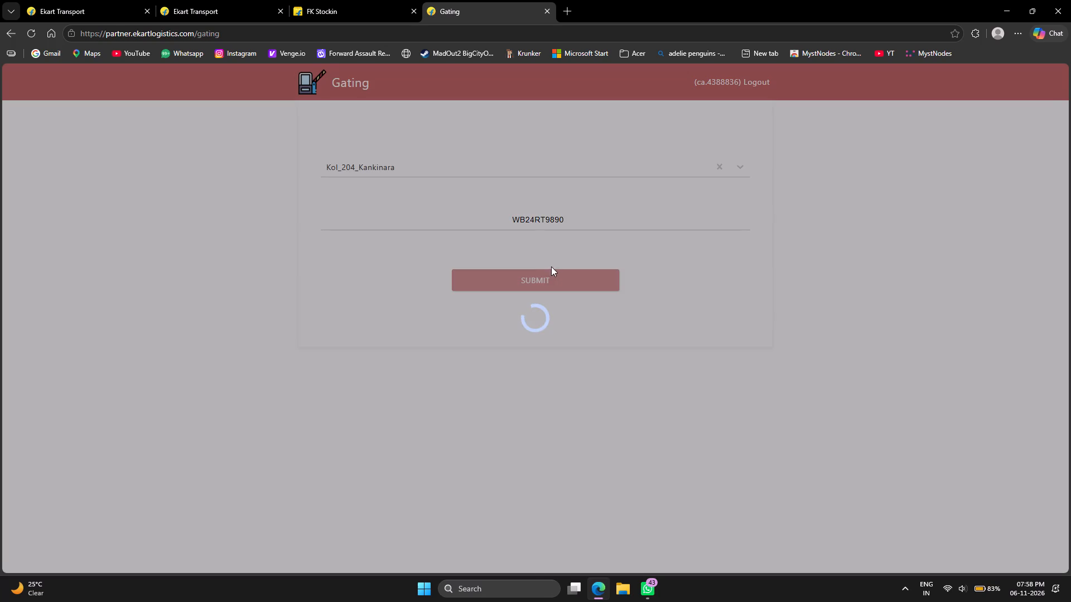
Examine the Gate-In checklist's condition items, odometer reading and special remarks fields, and close the Gating page without filling it in.
scroll(698, 394, "down", 4)
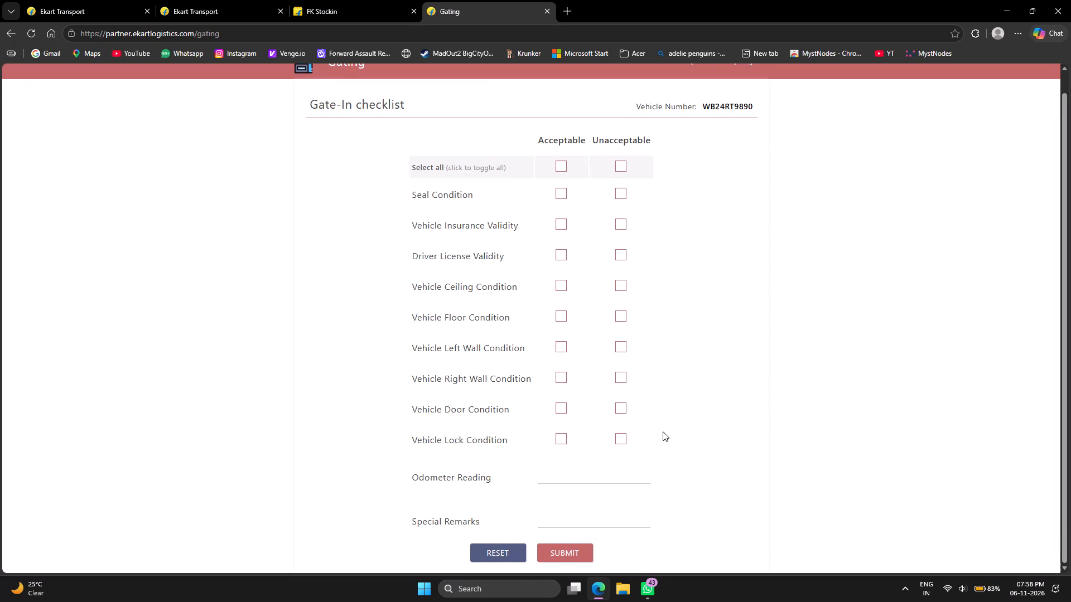
scroll(663, 431, "up", 4)
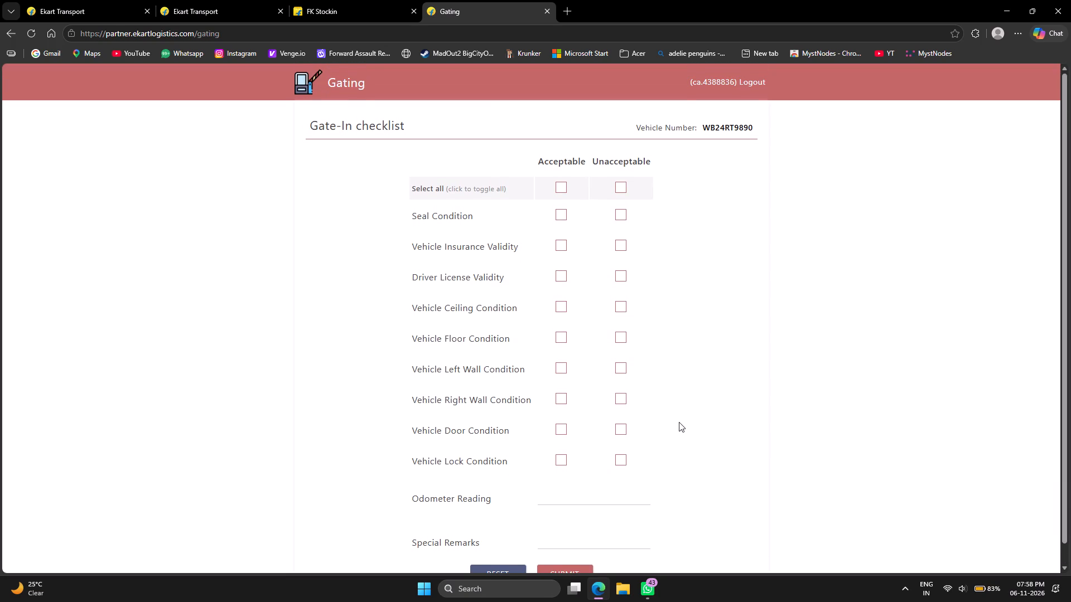
scroll(690, 394, "up", 5)
scroll(544, 326, "down", 4)
scroll(545, 369, "up", 4)
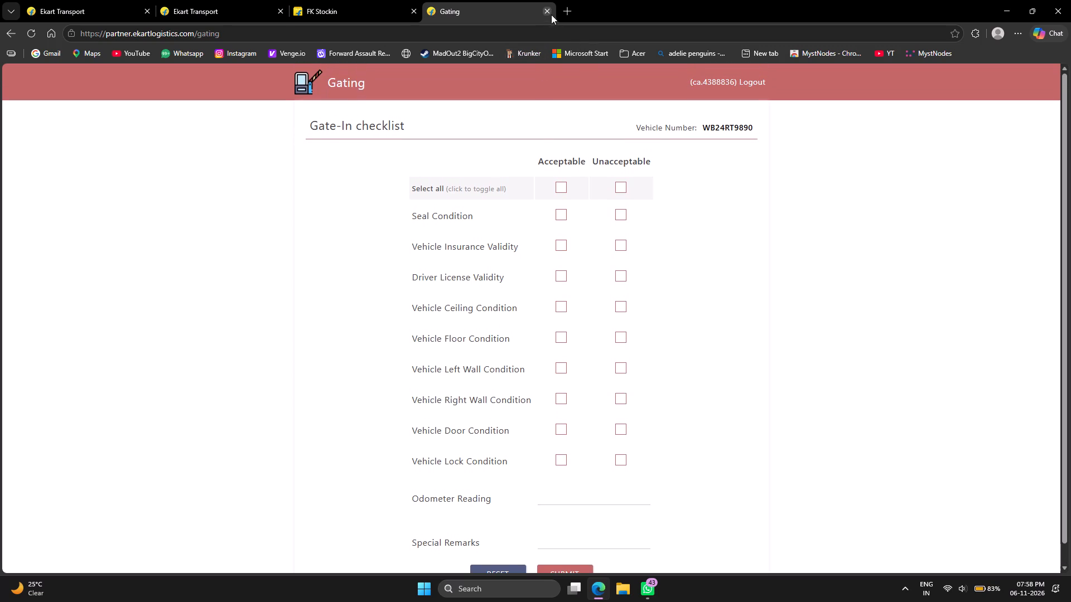
left_click(551, 13)
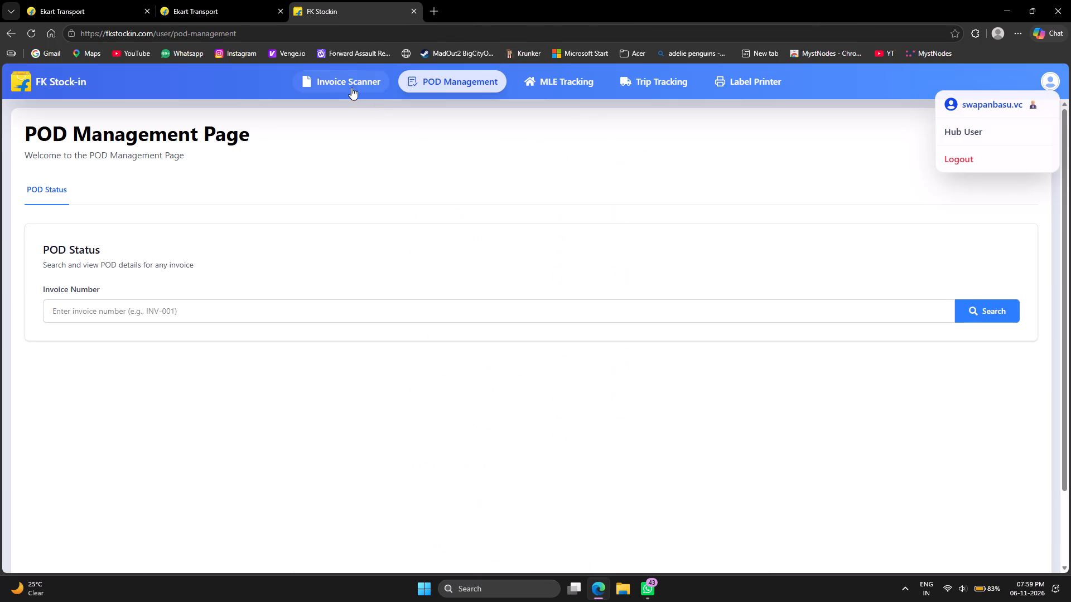
Return to the Invoice Scanner page of the FK Stock-in site.
left_click(351, 88)
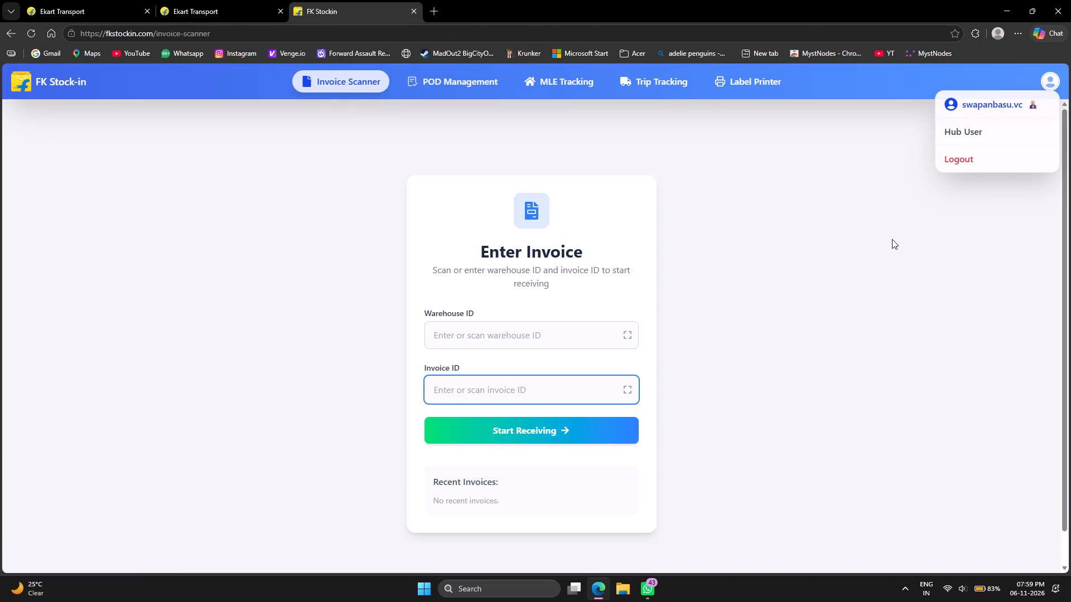
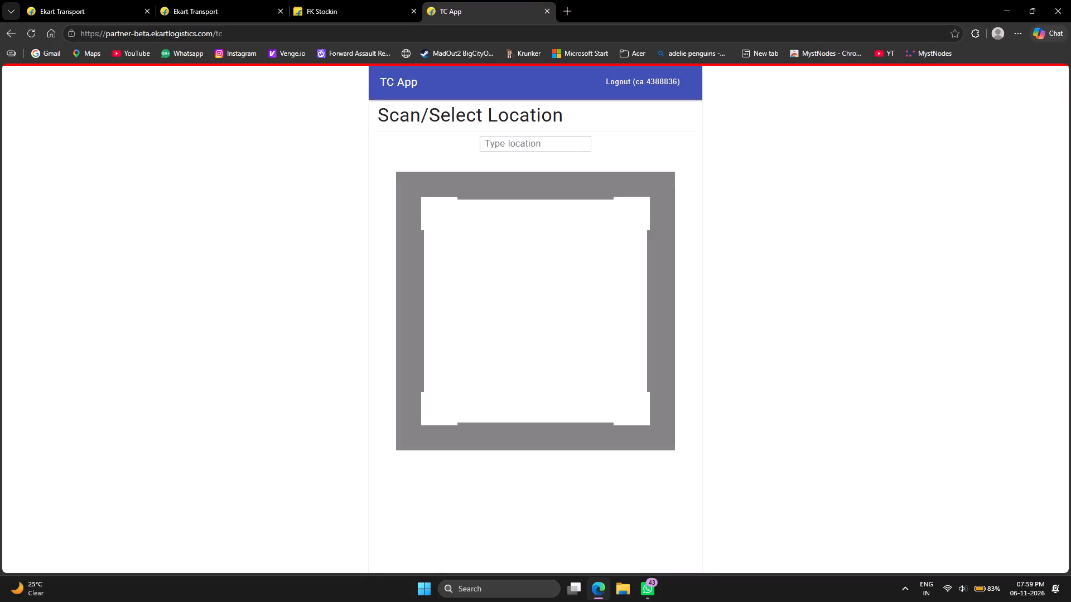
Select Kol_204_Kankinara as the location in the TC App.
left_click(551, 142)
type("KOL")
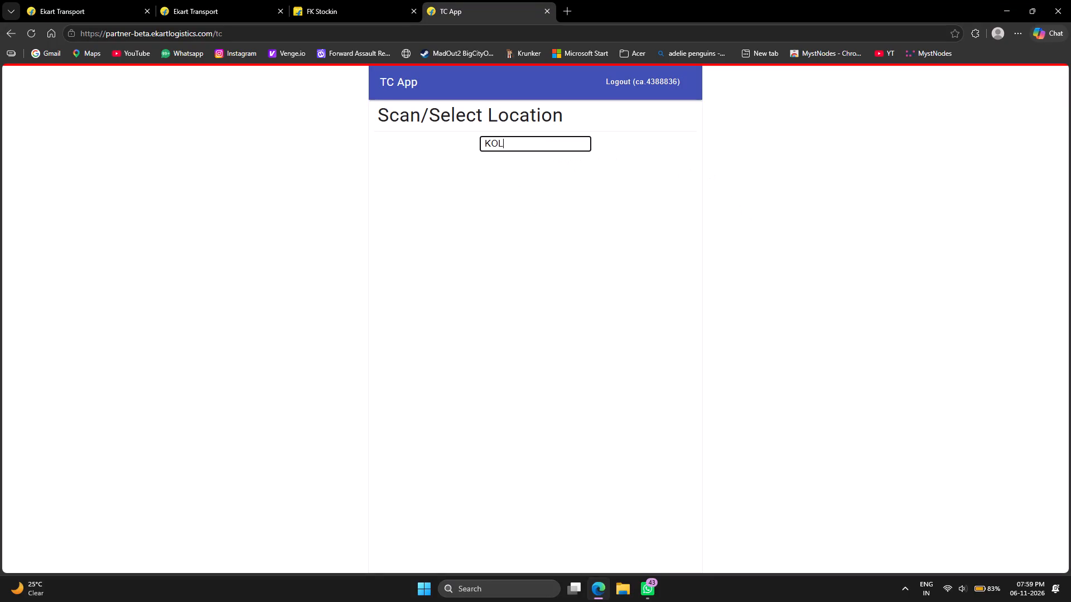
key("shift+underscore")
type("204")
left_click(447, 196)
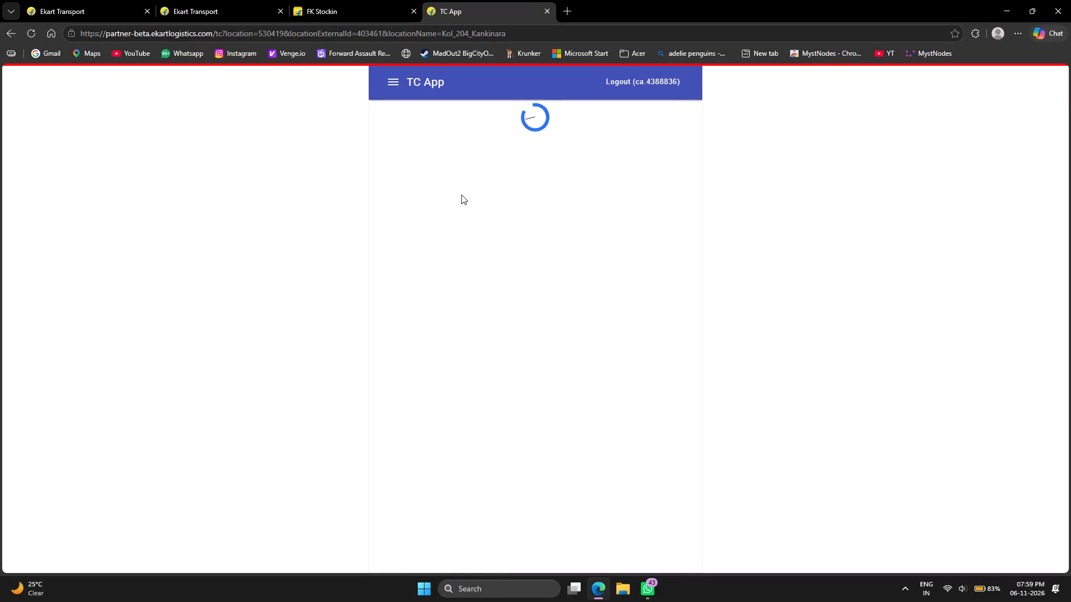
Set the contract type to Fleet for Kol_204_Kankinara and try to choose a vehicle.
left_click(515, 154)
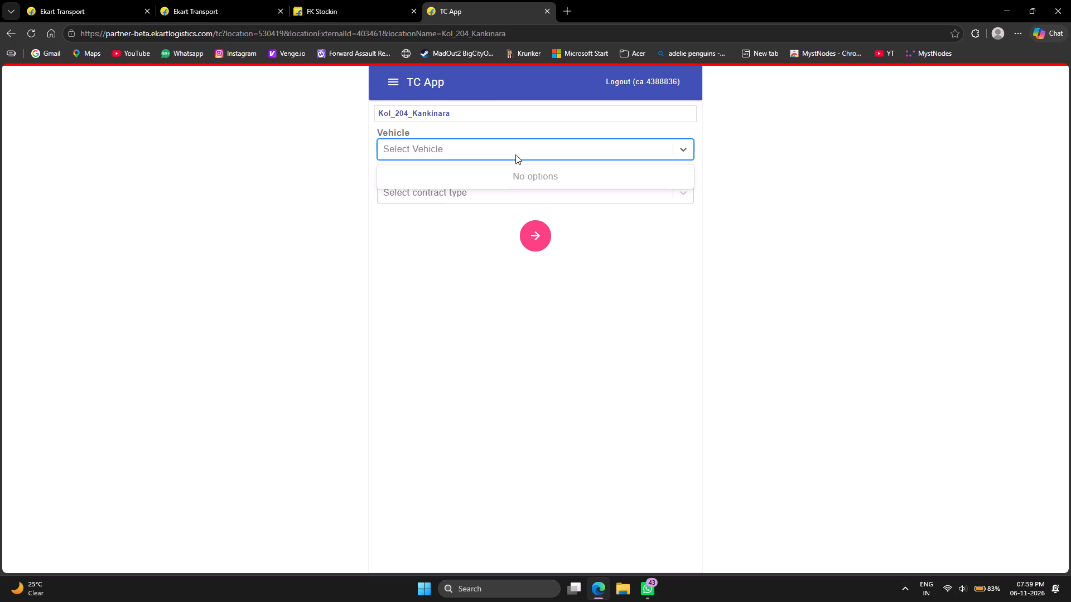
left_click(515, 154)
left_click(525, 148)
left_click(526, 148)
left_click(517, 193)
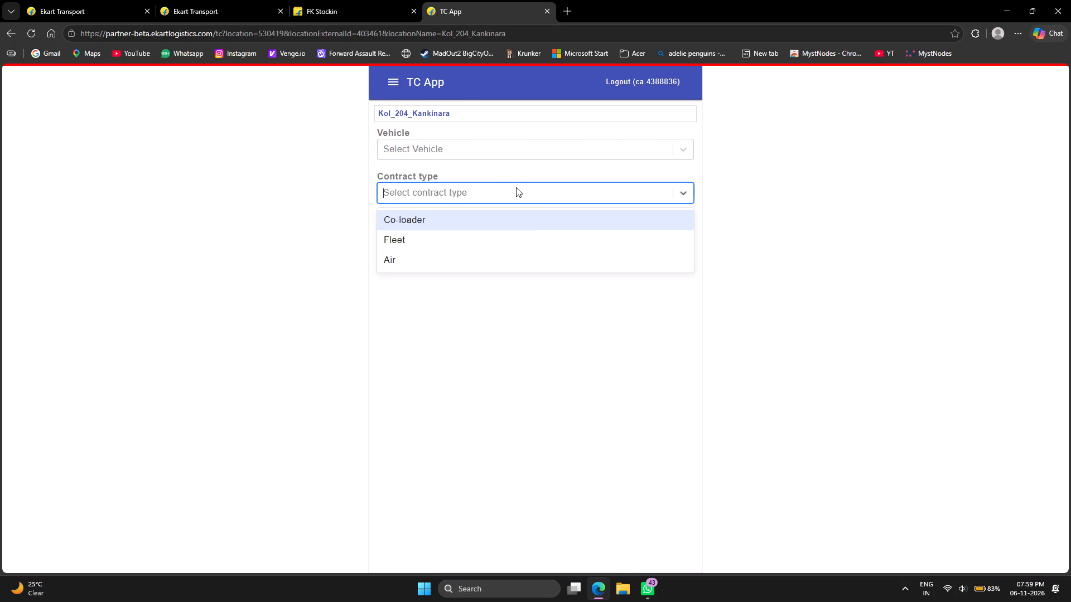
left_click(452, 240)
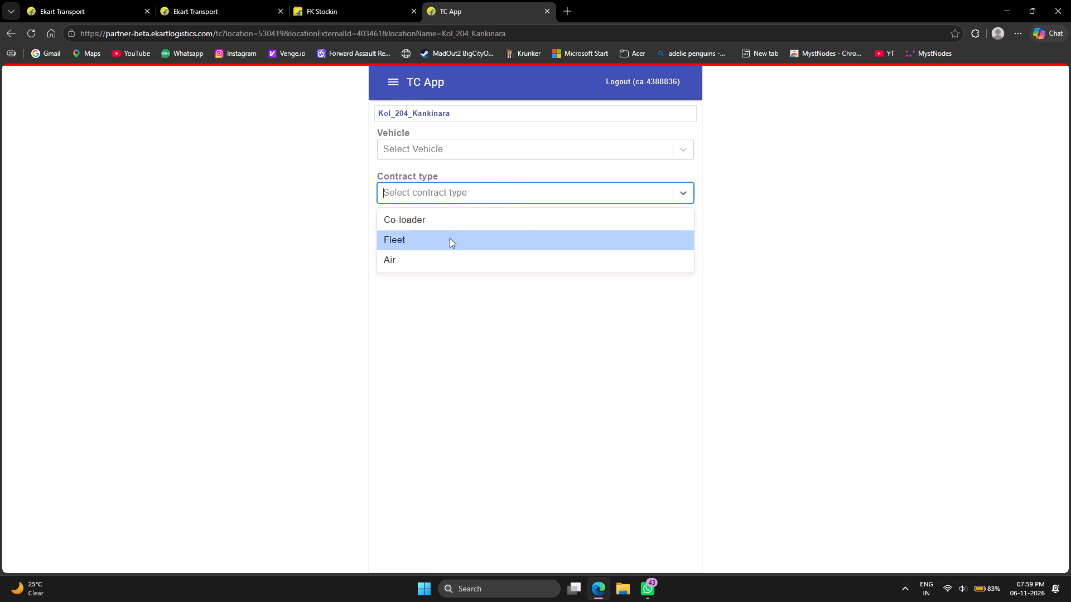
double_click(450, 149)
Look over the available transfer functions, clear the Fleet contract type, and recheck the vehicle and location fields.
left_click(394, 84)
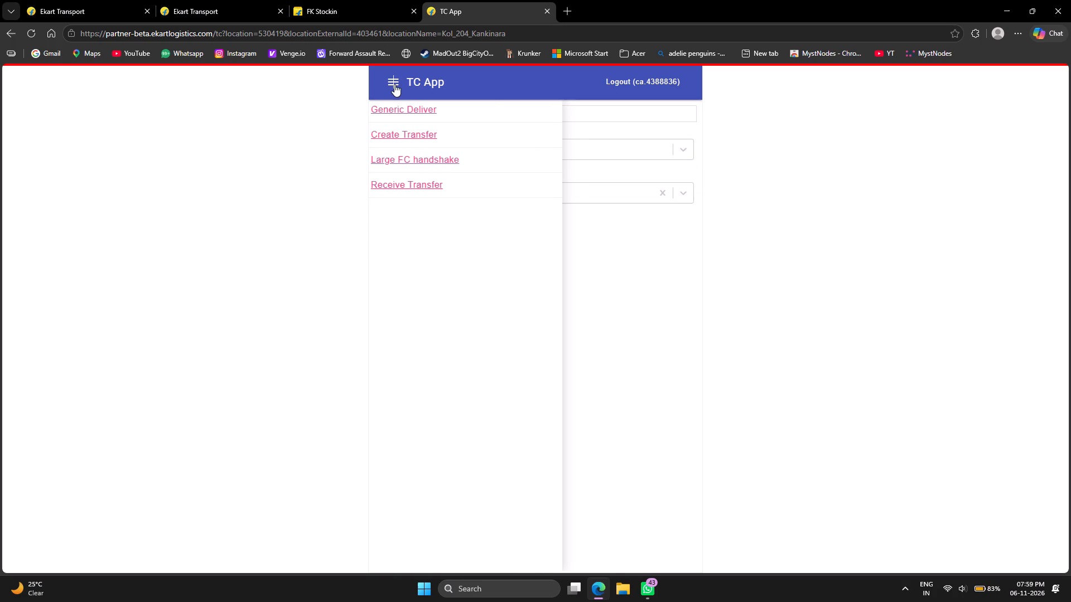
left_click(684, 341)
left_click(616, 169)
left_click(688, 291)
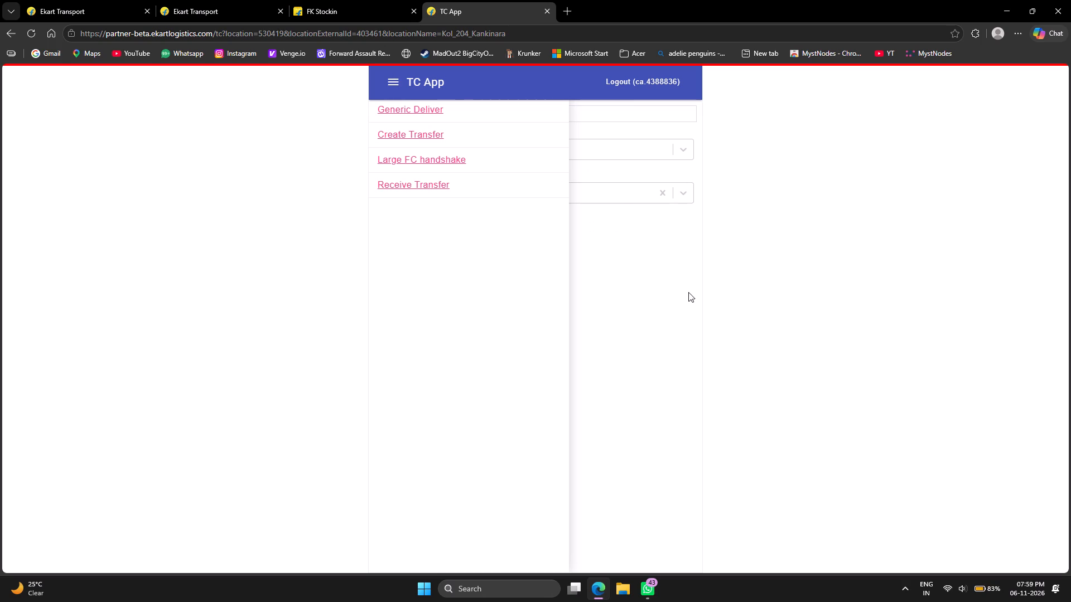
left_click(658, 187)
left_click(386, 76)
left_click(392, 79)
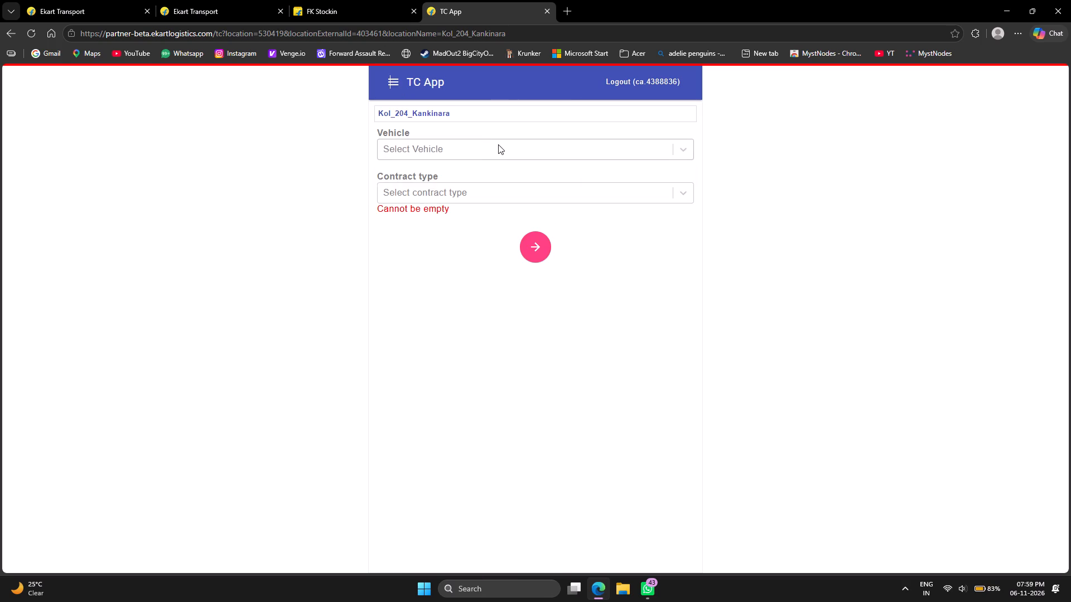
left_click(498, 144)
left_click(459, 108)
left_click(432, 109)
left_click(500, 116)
Open the Receive Transfer page for Kol_204_Kankinara and return to the location selection.
left_click(393, 80)
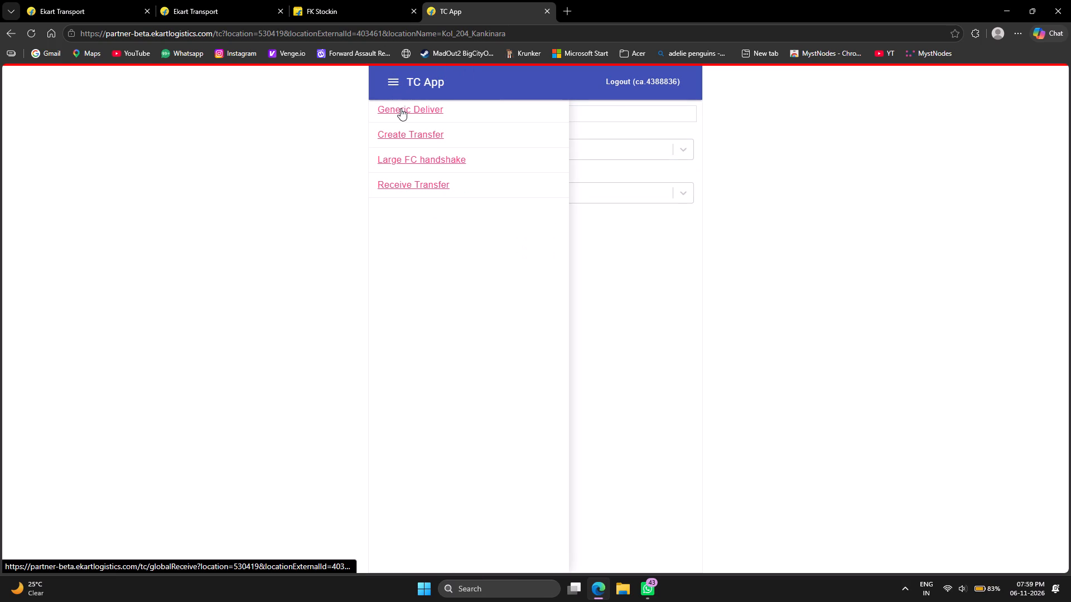
left_click(424, 182)
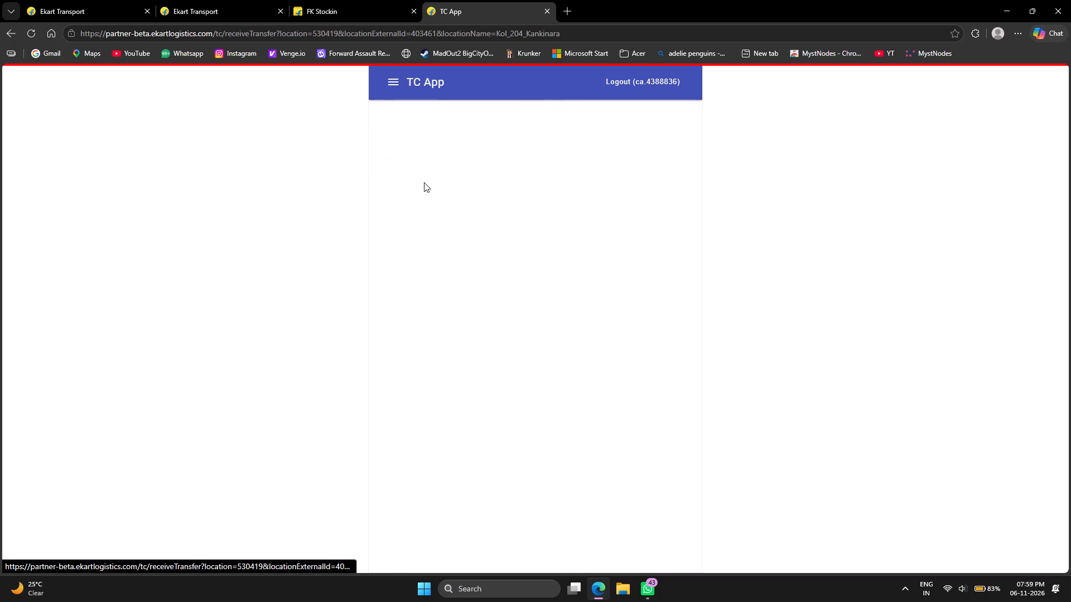
left_click(423, 178)
left_click(427, 177)
Select Kol_119_Barrackpore as the TC App location.
left_click(505, 147)
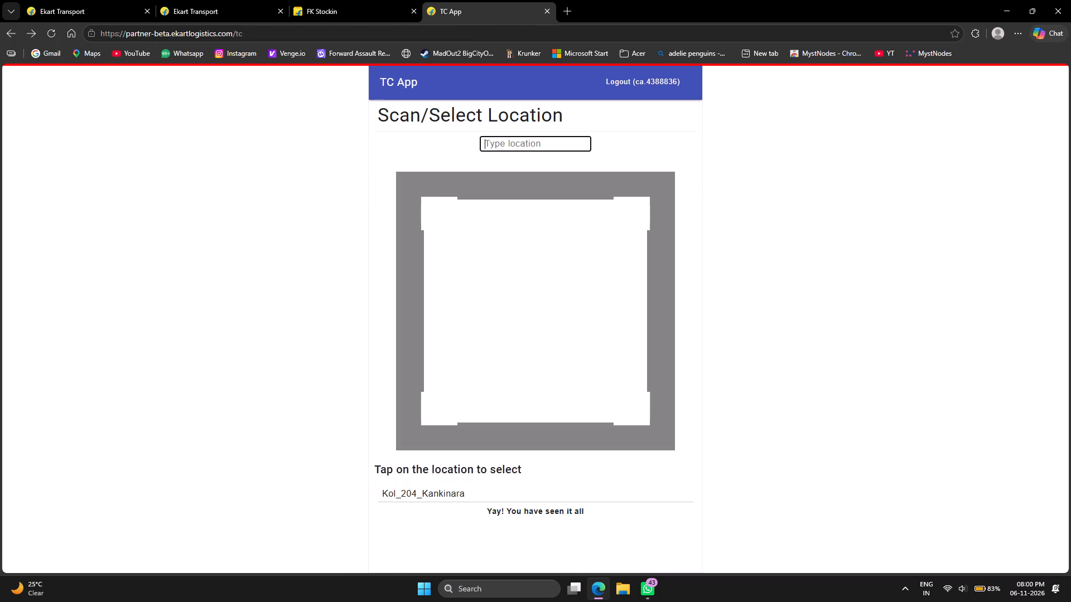
type("KOL")
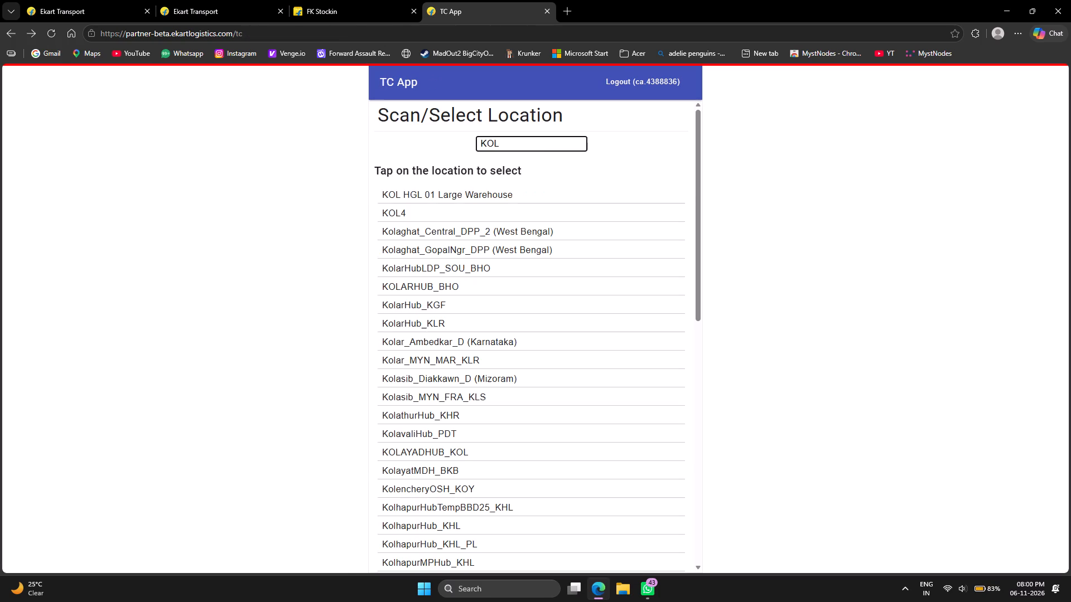
key("shift+underscore")
type("119")
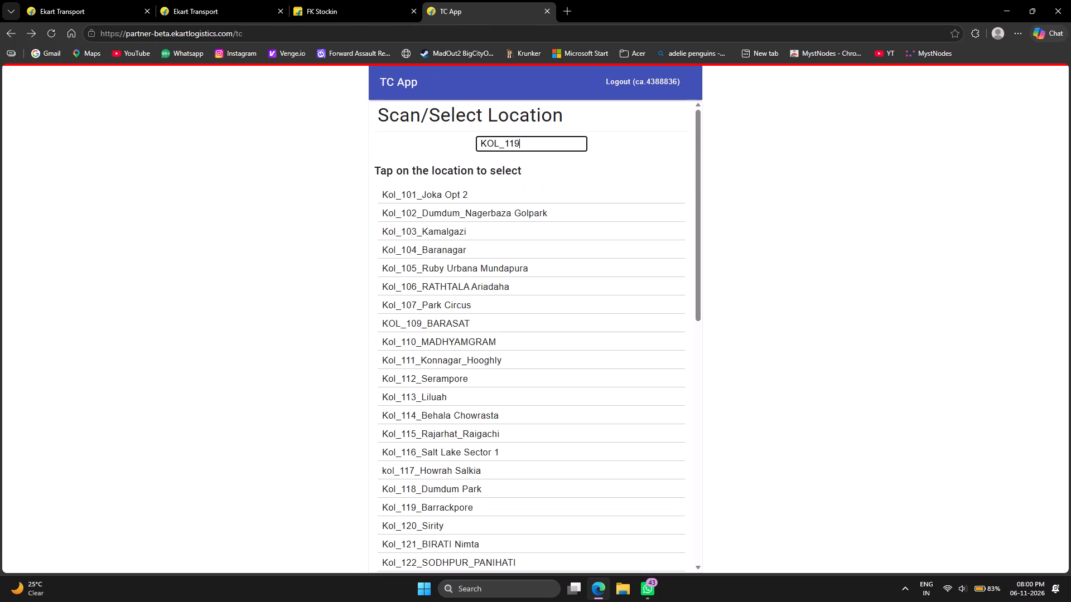
left_click(457, 194)
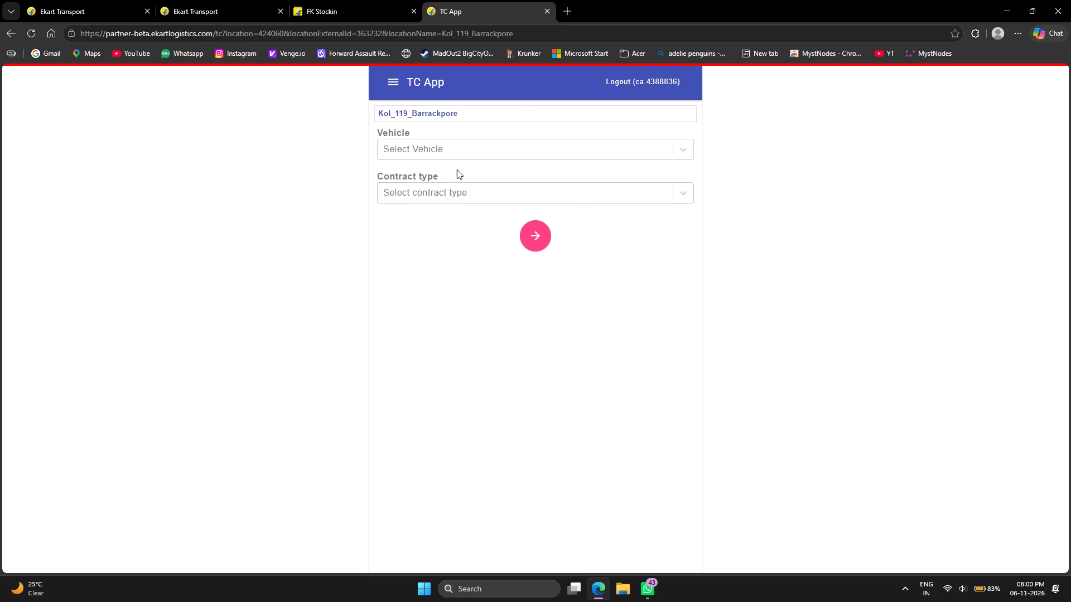
Examine the vehicle and contract type choices and the transfer functions offered for Kol_119_Barrackpore without selecting any.
left_click(460, 157)
left_click(459, 152)
left_click(457, 187)
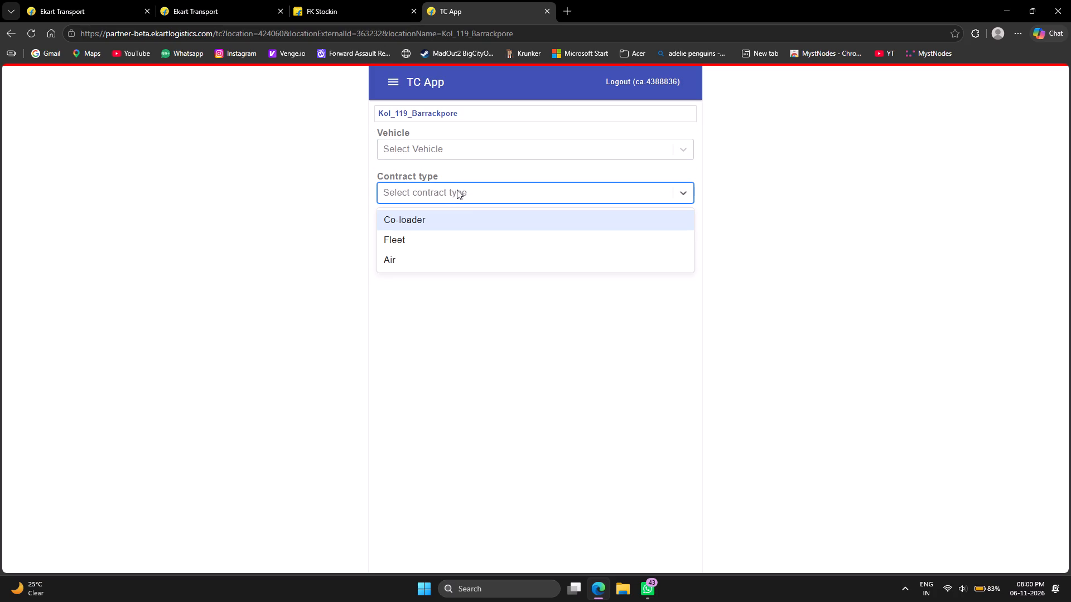
left_click(457, 190)
left_click(455, 145)
left_click(455, 144)
left_click(455, 192)
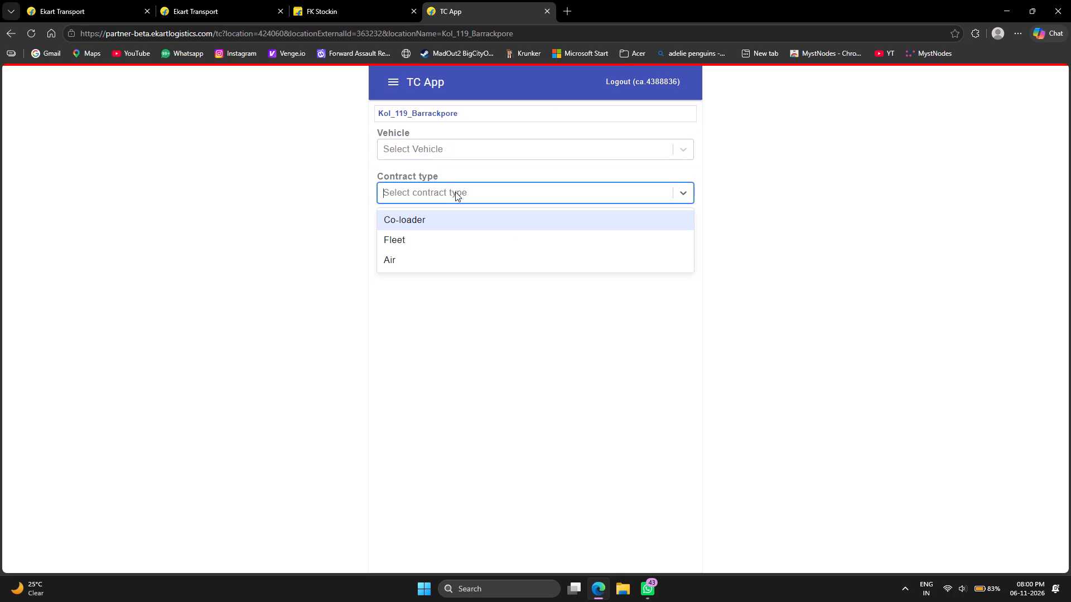
left_click(455, 192)
left_click(397, 77)
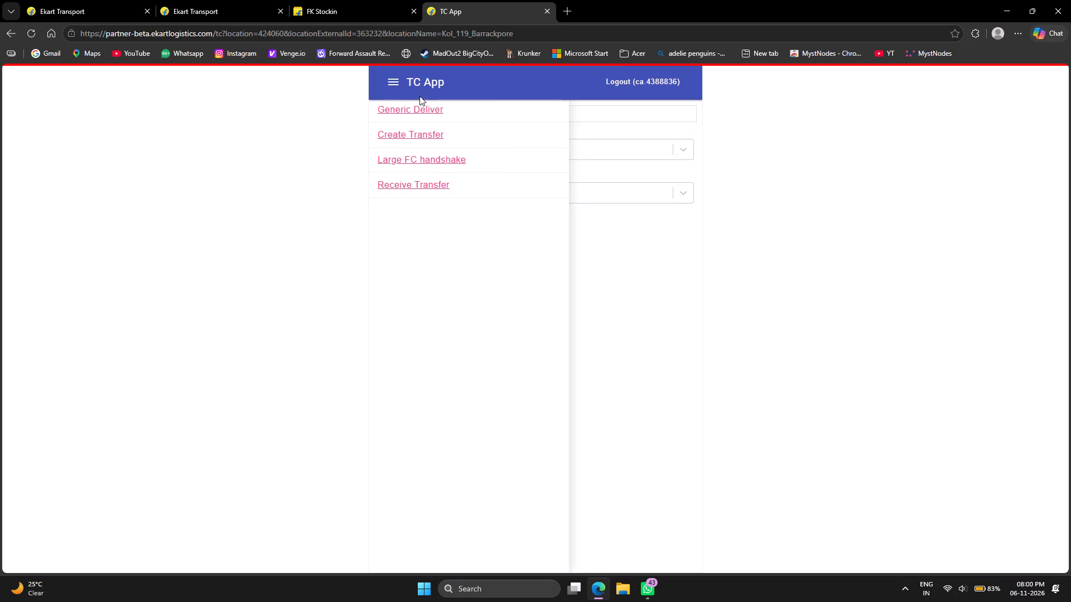
left_click(623, 293)
left_click(340, 0)
left_click(221, 0)
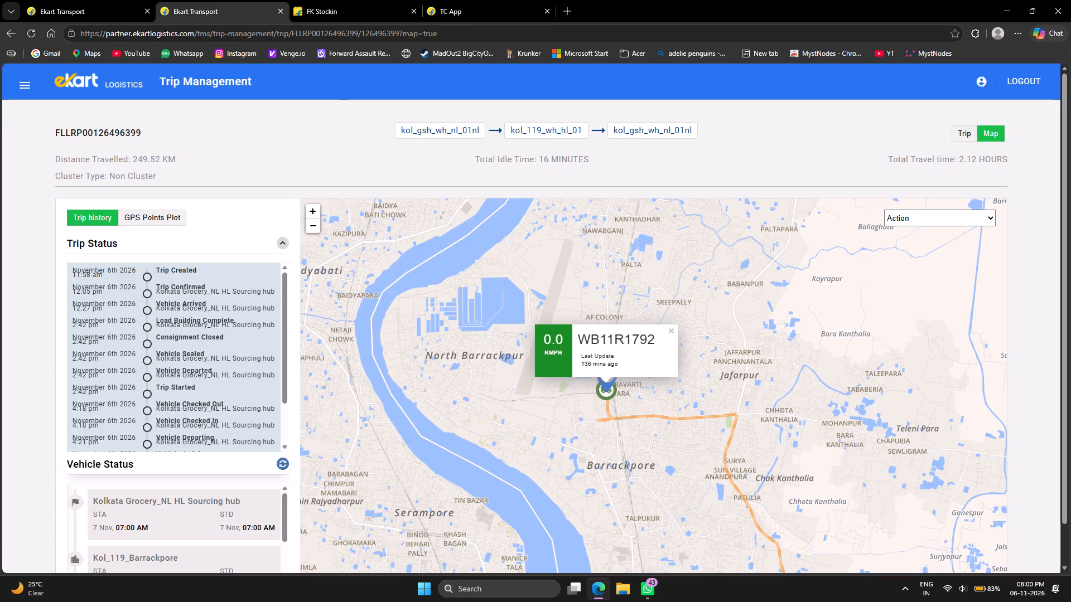
triple_click(606, 338)
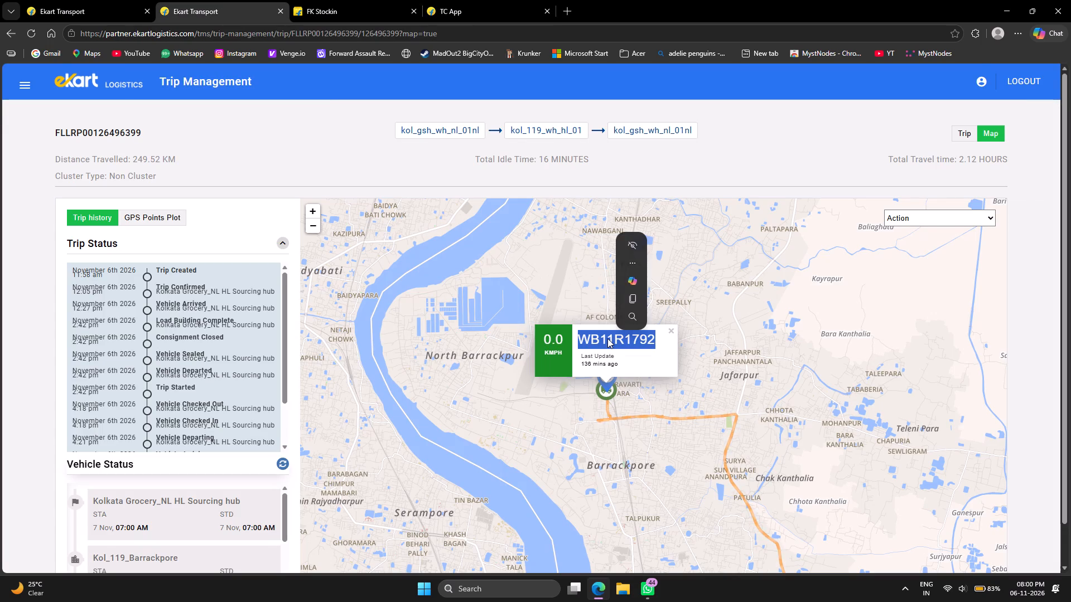
left_click(702, 434)
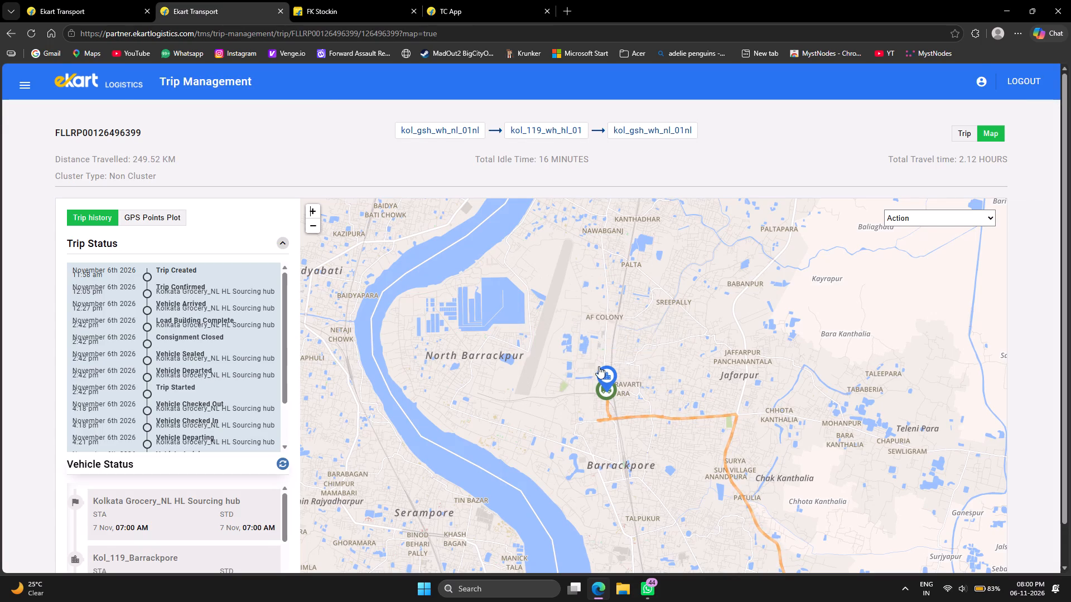
left_click(602, 378)
left_click(650, 312)
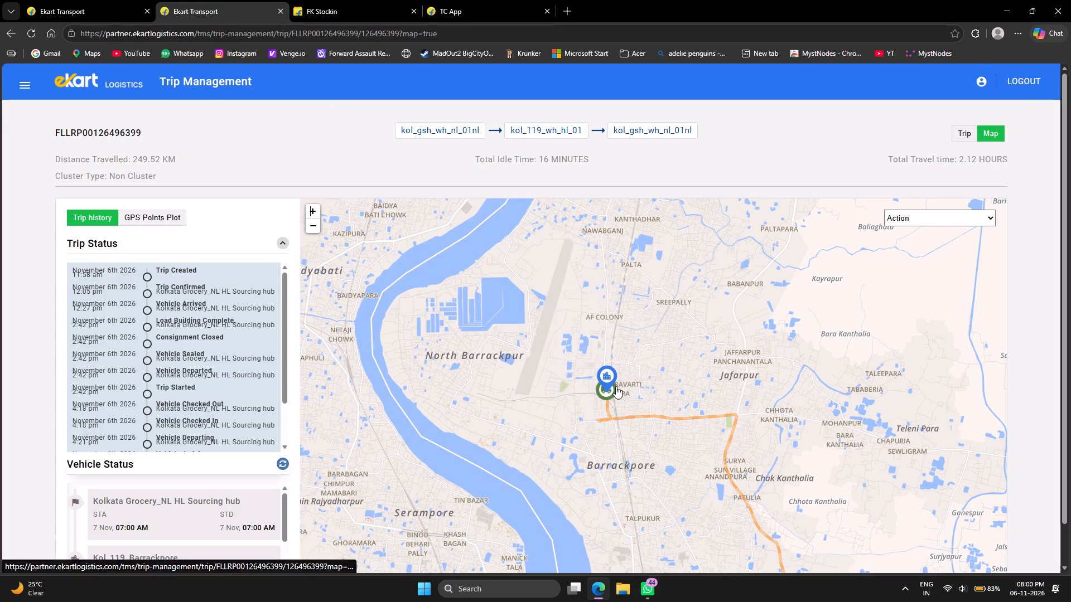
left_click(614, 387)
left_click(611, 380)
left_click(609, 372)
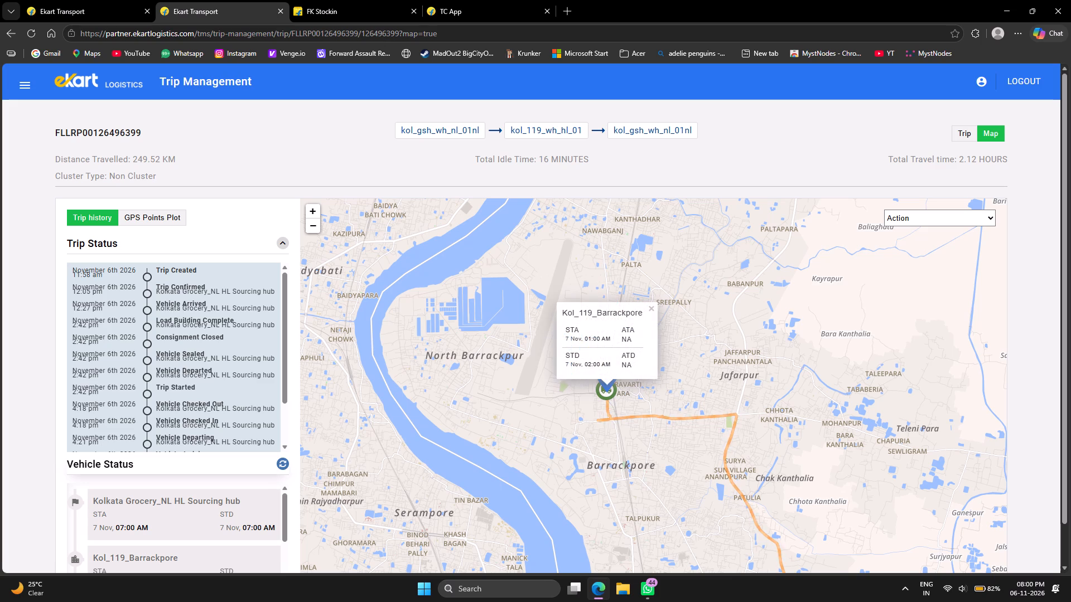
left_click(649, 310)
left_click(612, 403)
scroll(612, 403, "up", 4)
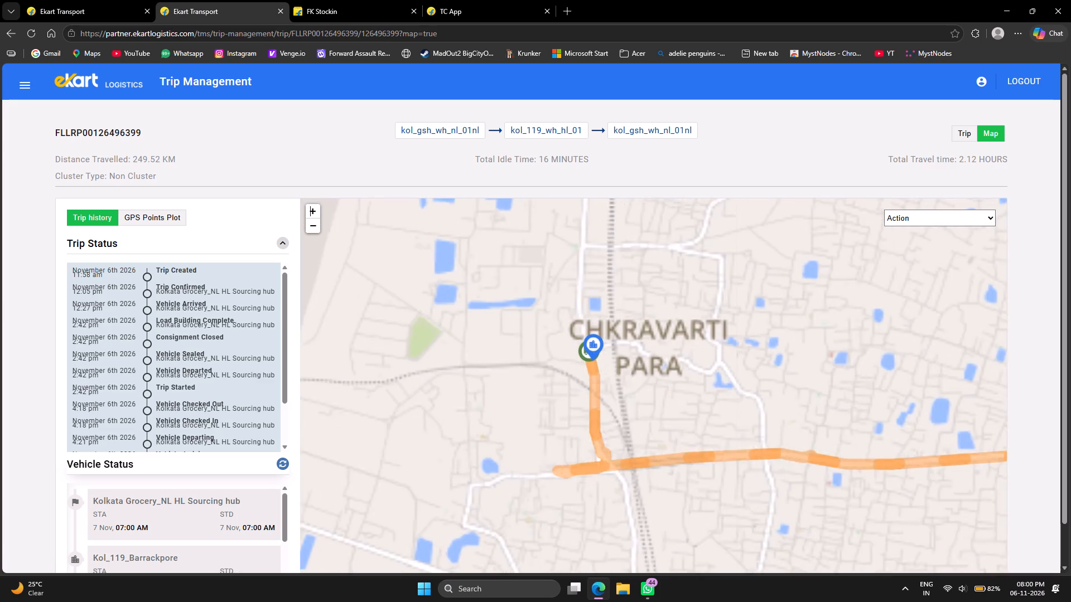
left_click(584, 351)
double_click(674, 362)
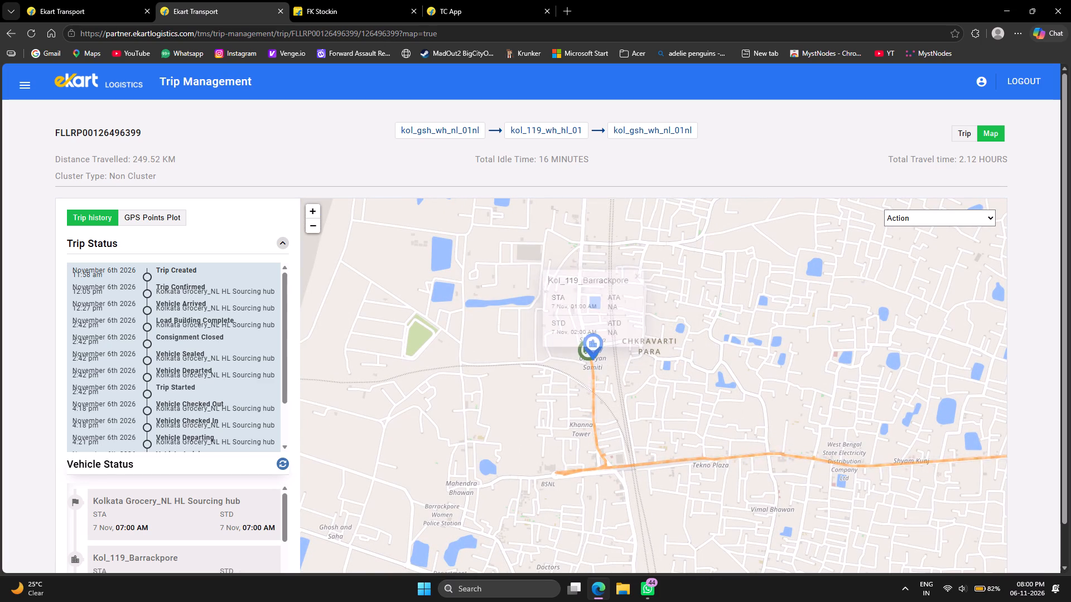
key("ctrl+r")
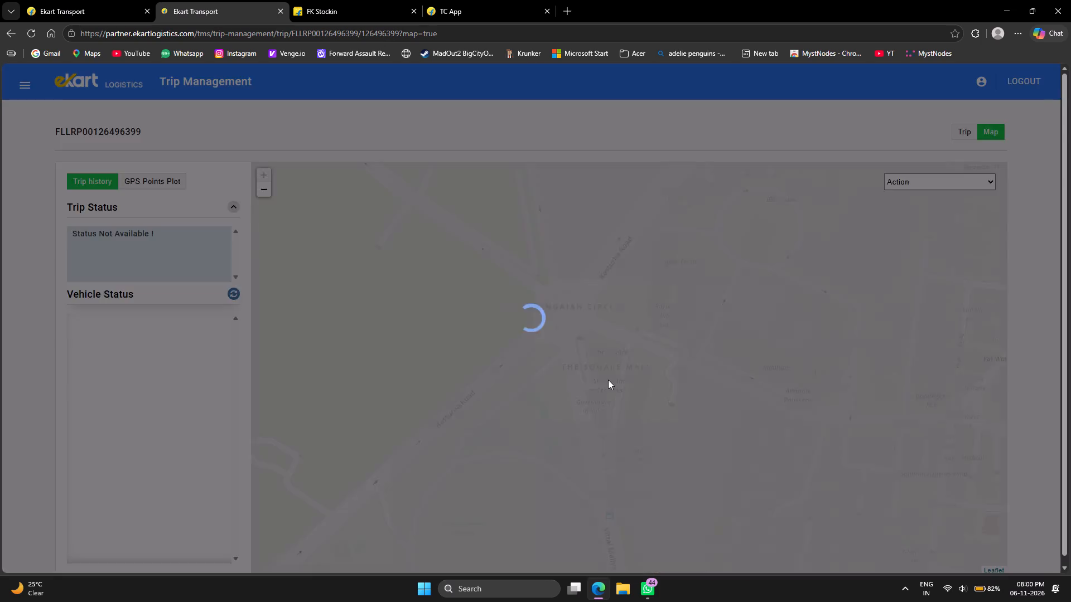
double_click(727, 248)
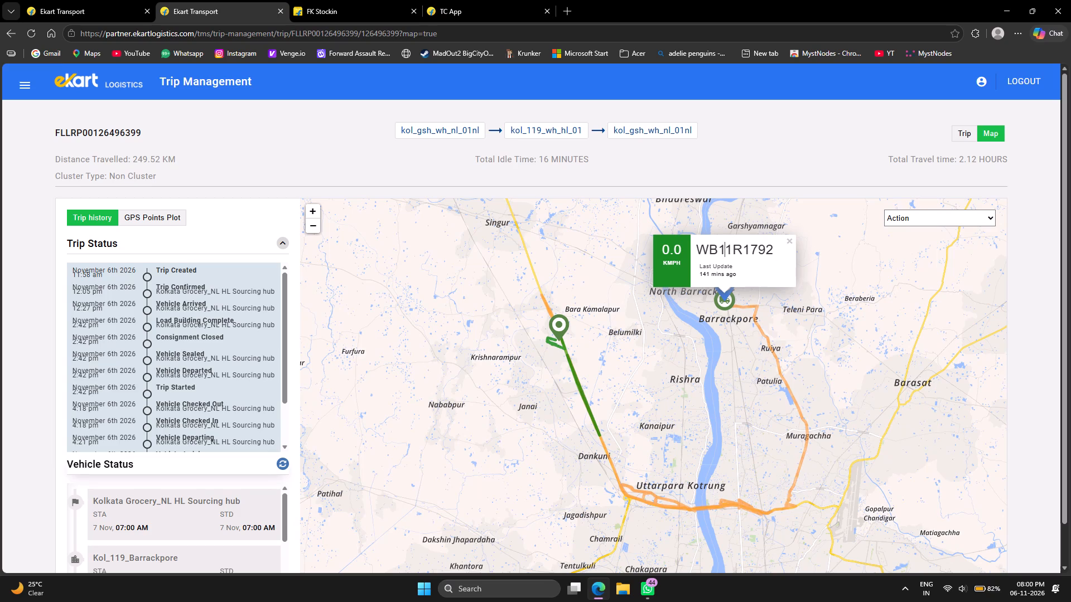
key("ctrl+c")
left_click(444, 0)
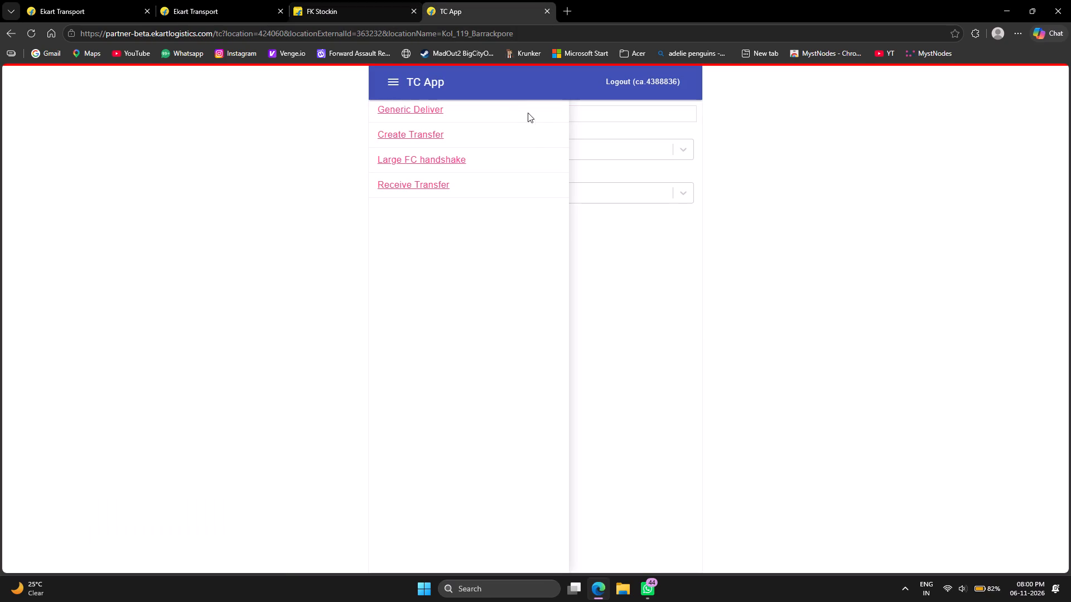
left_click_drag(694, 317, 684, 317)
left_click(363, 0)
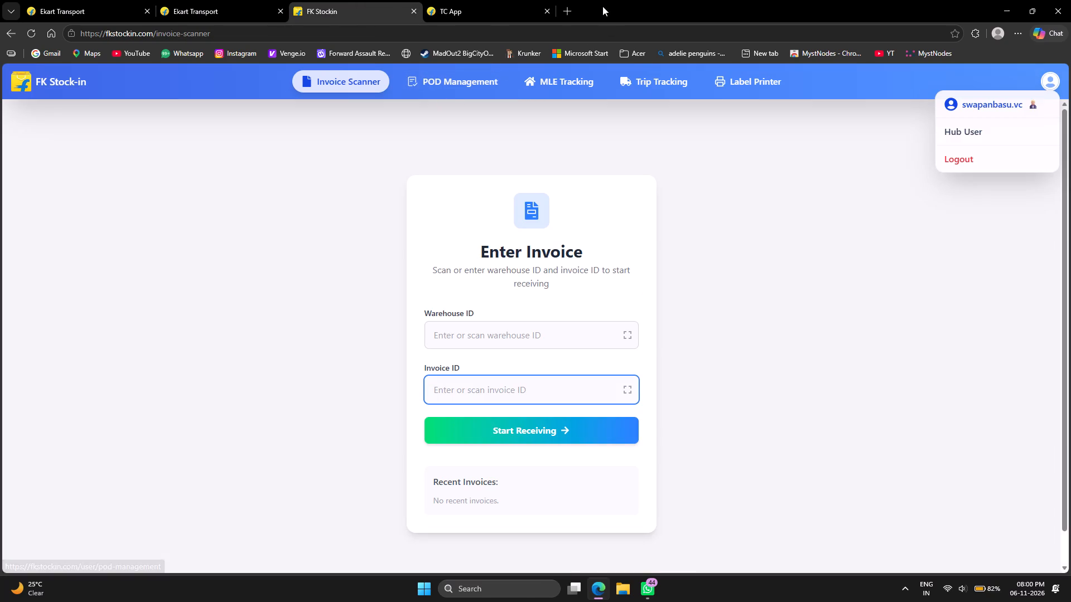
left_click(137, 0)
Open the Ekart Gating page in a new tab.
left_click(564, 11)
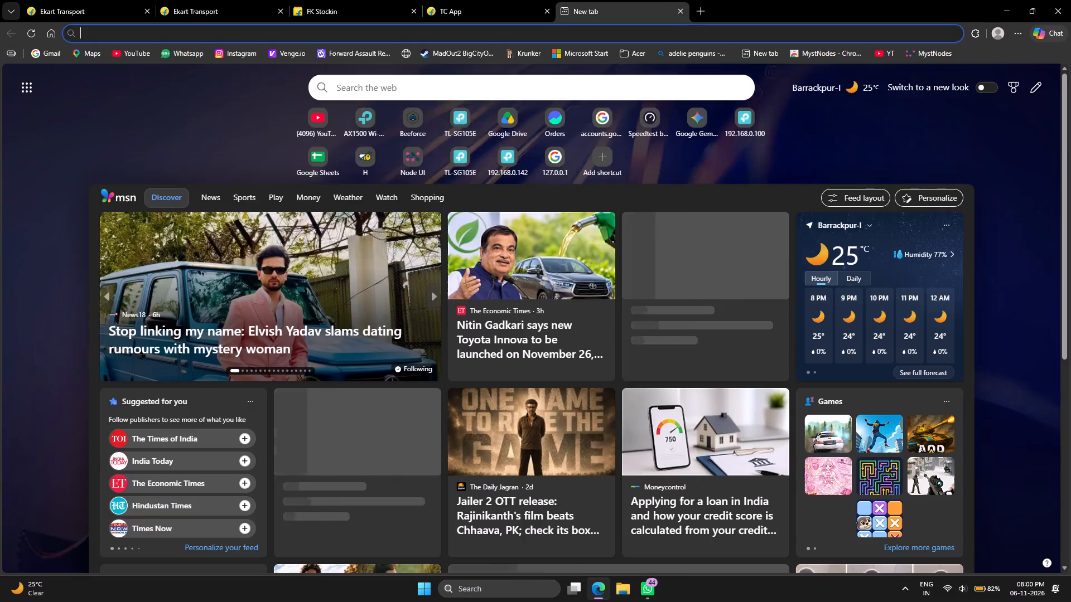
left_click(566, 35)
type("GAT")
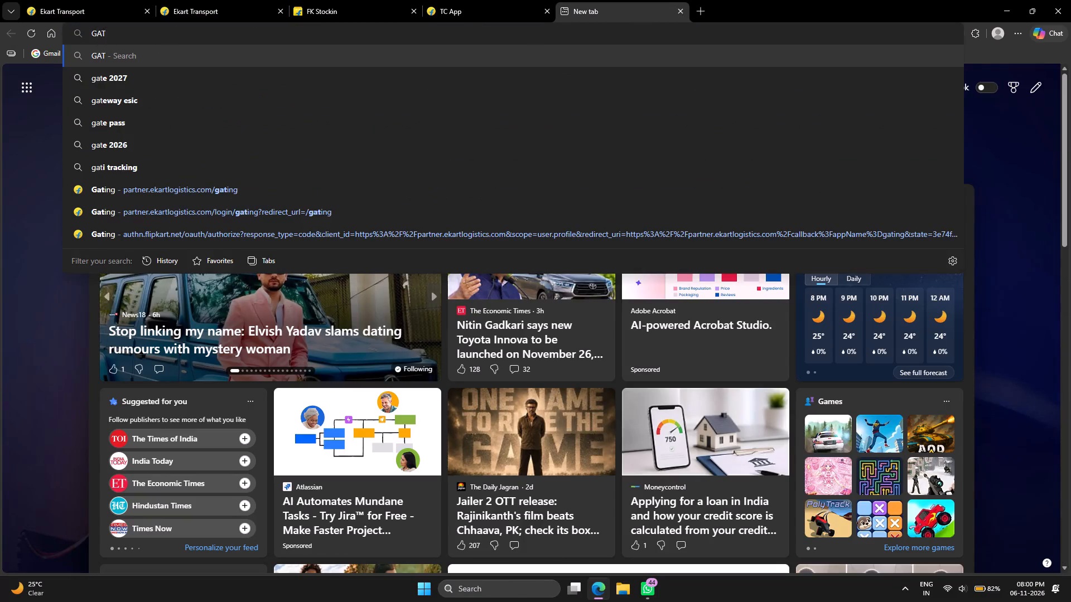
left_click(156, 193)
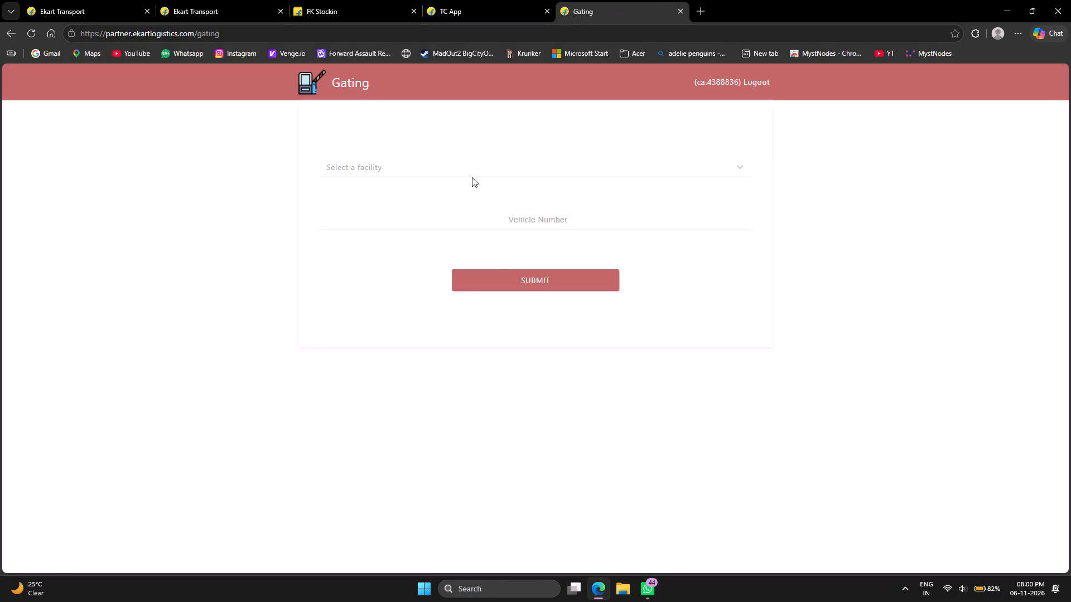
left_click(472, 168)
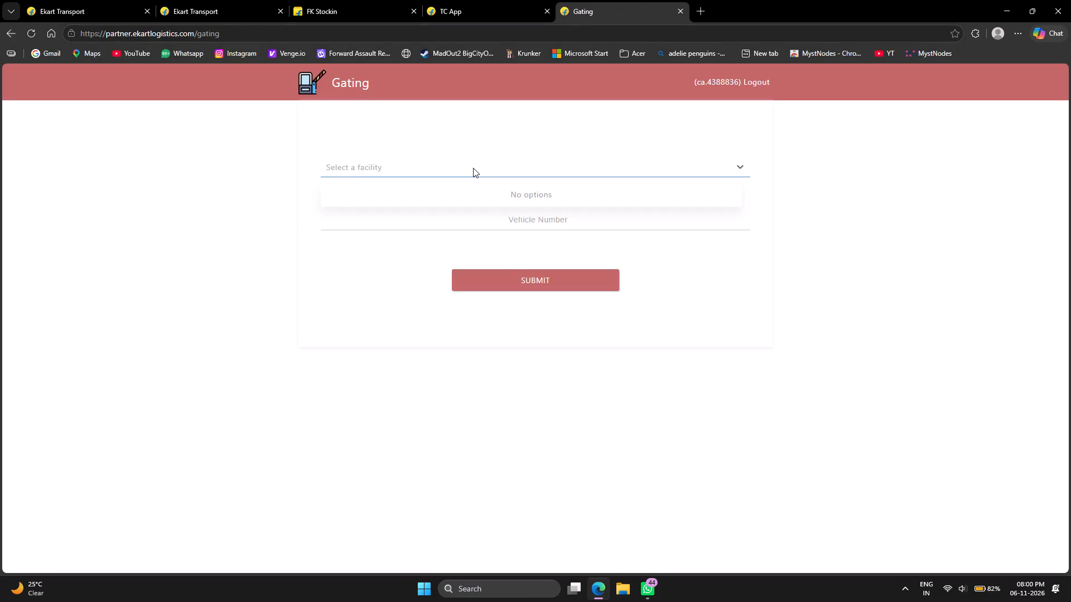
type("KOL")
key("shift+underscore")
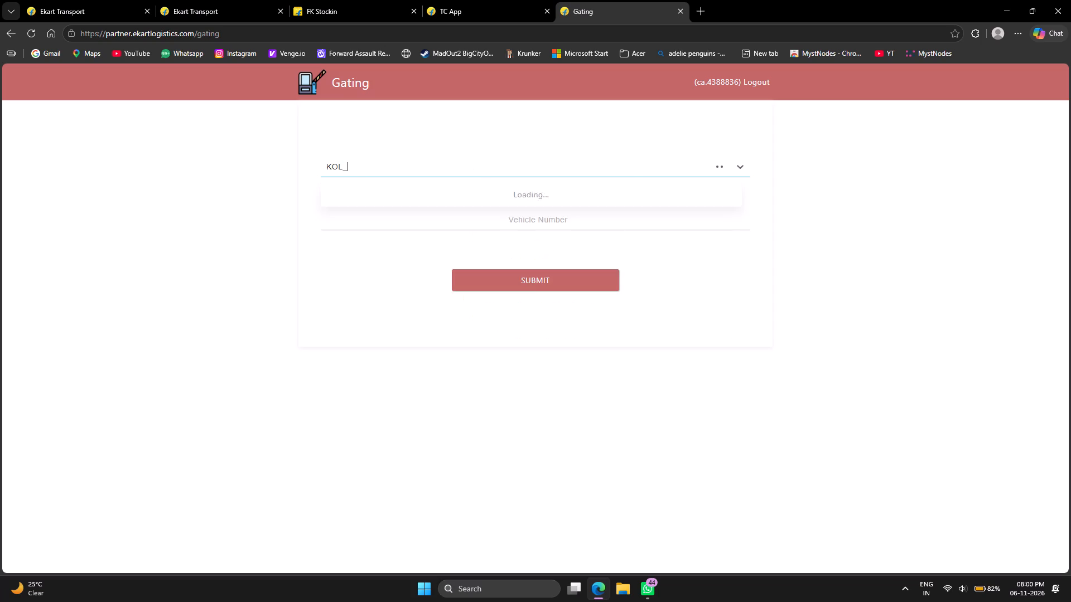
type("119")
left_click(509, 196)
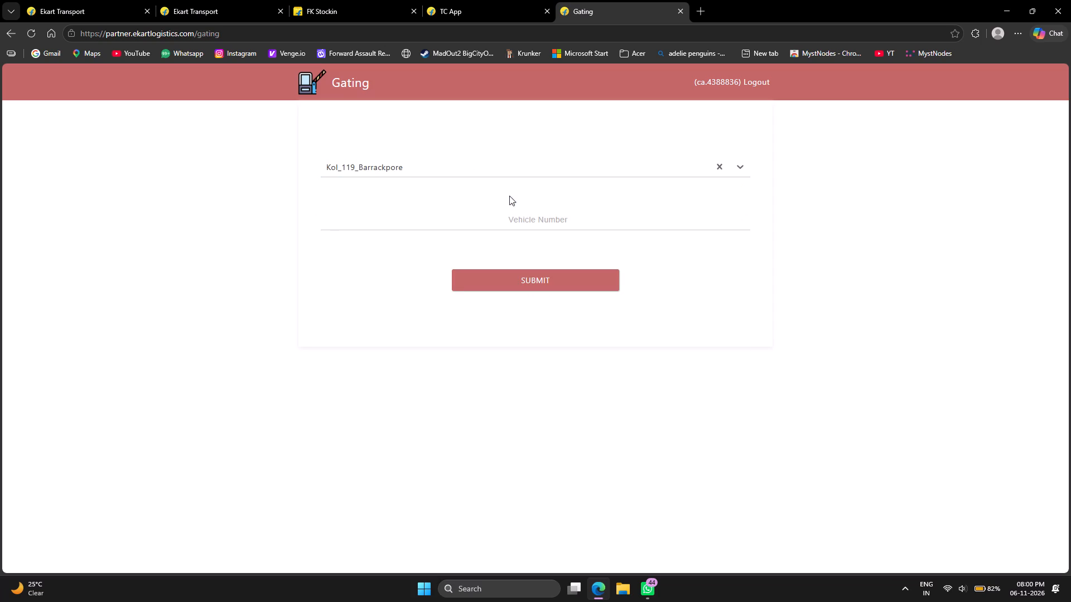
left_click(524, 219)
key("ctrl+v")
left_click(542, 284)
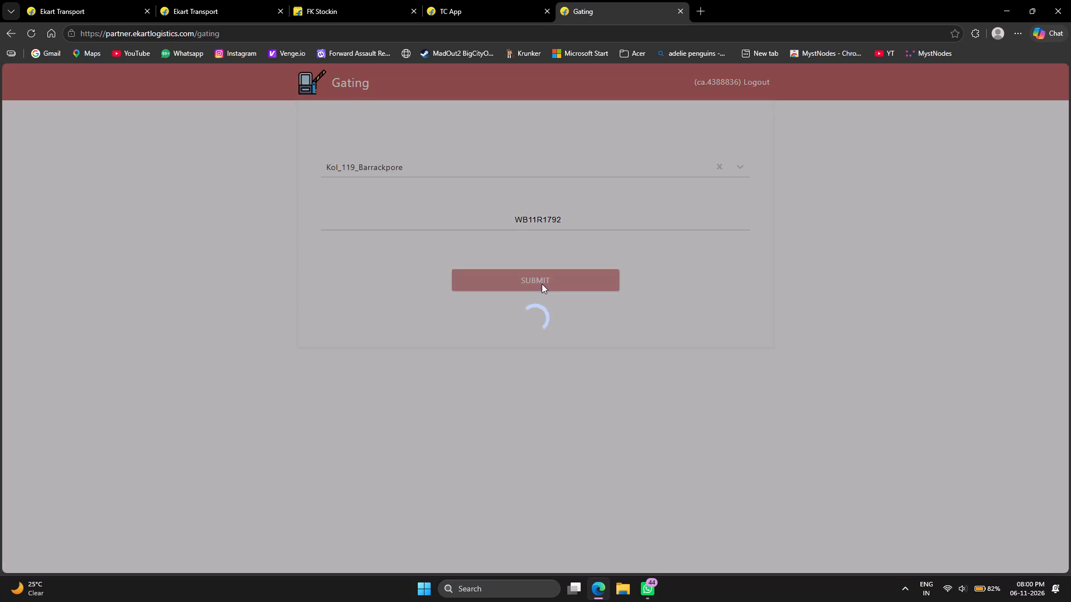
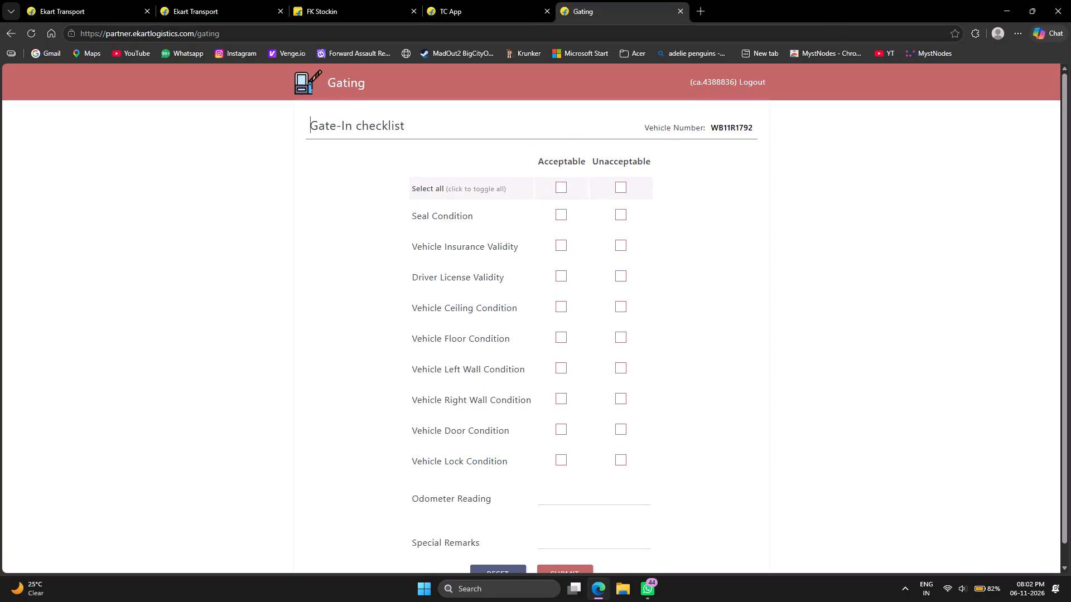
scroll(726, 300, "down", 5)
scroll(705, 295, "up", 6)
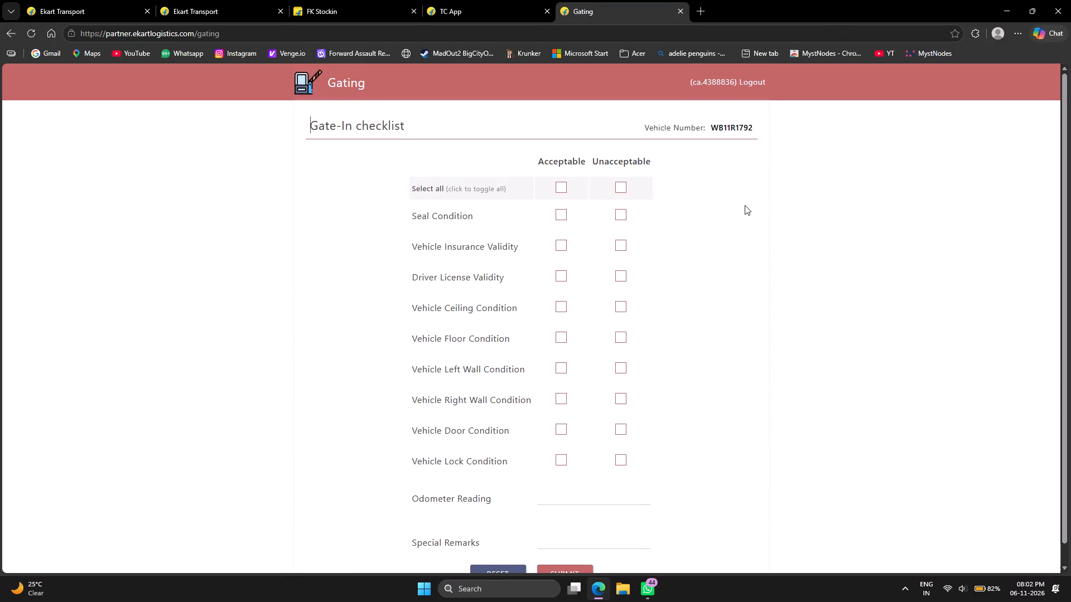
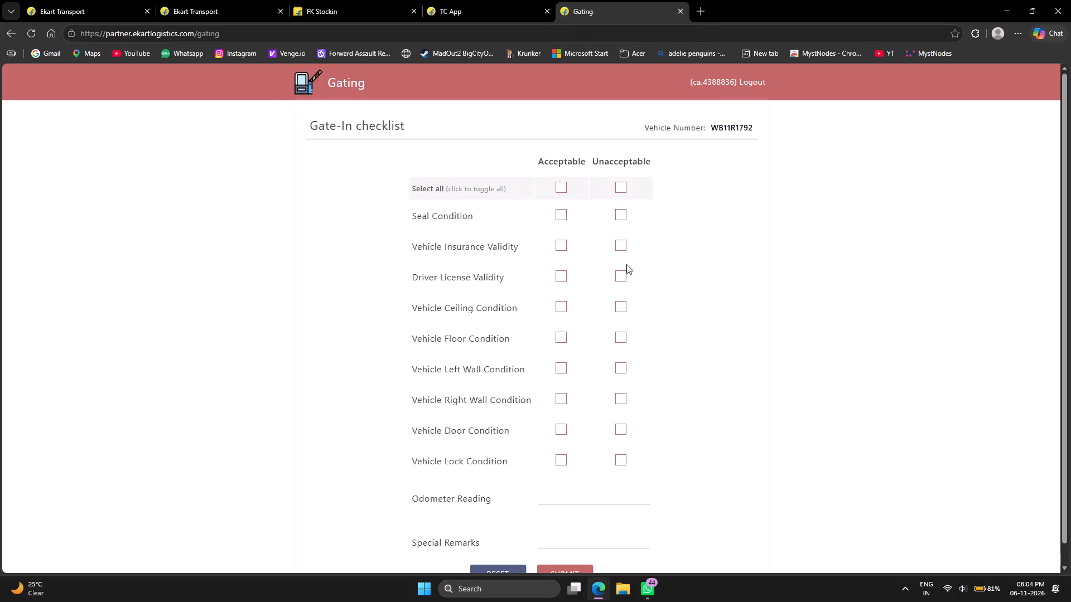
scroll(751, 293, "down", 3)
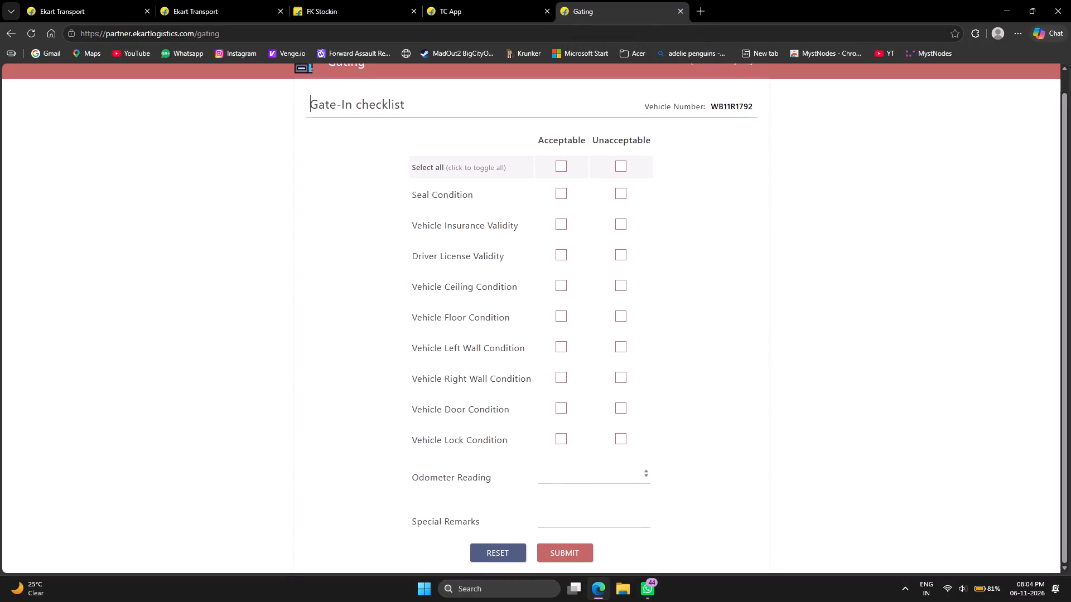
scroll(702, 179, "up", 2)
left_click(686, 10)
left_click(681, 10)
Go to the TC App page and choose an option in the form's second dropdown field behind the navigation drawer.
left_click(449, 0)
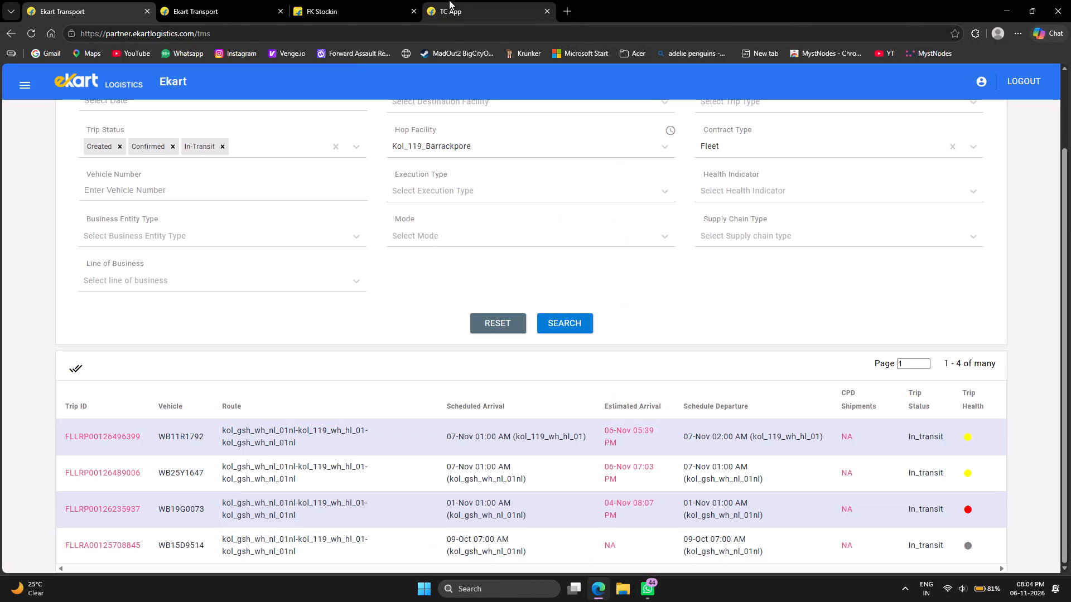
left_click(770, 206)
left_click(688, 246)
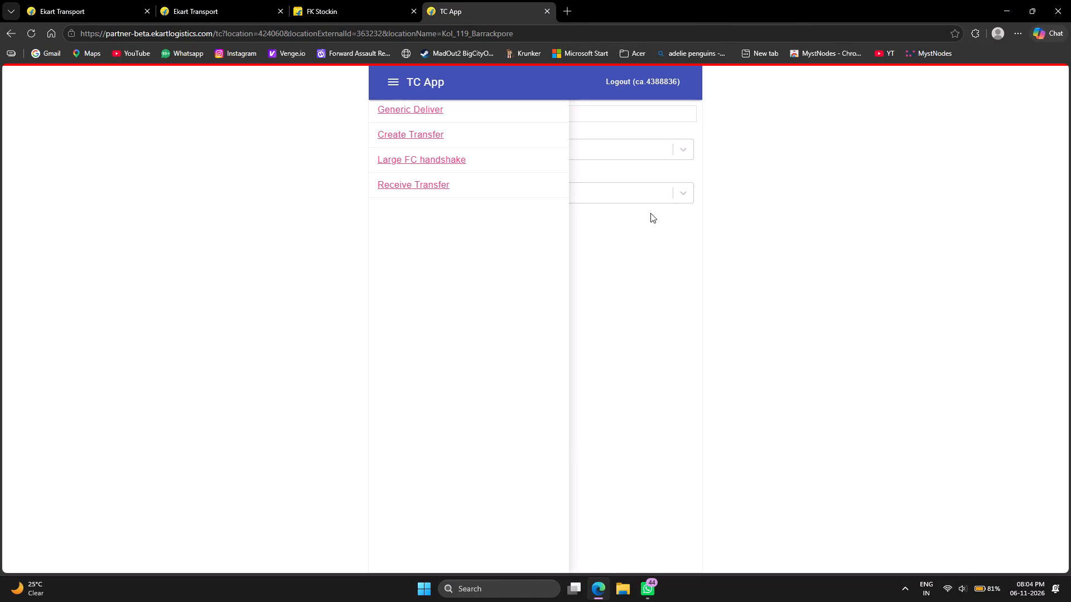
left_click(667, 198)
double_click(681, 190)
left_click(670, 229)
left_click_drag(758, 210, 746, 210)
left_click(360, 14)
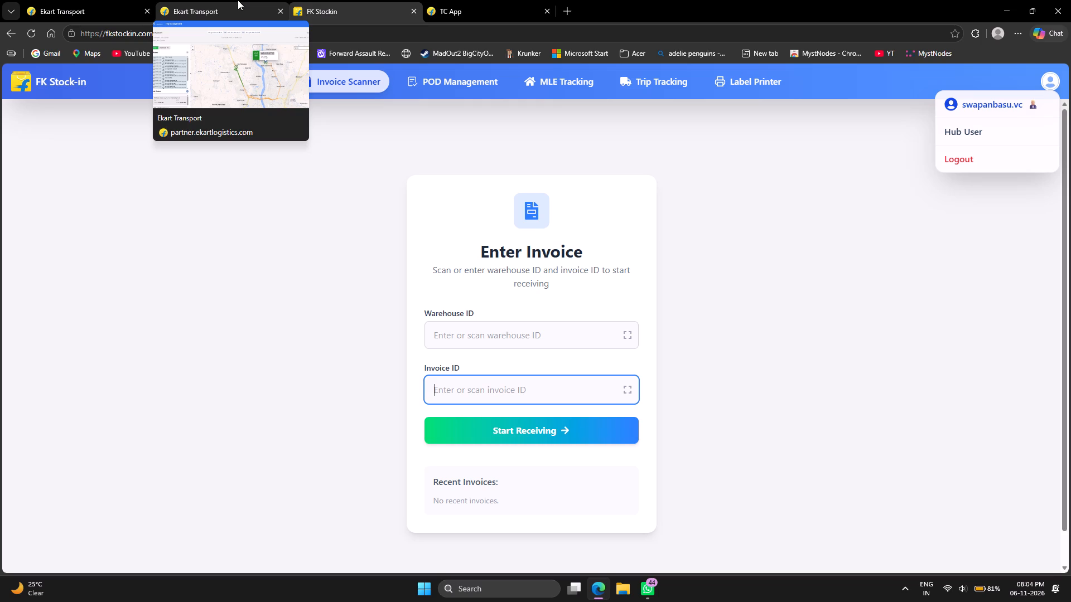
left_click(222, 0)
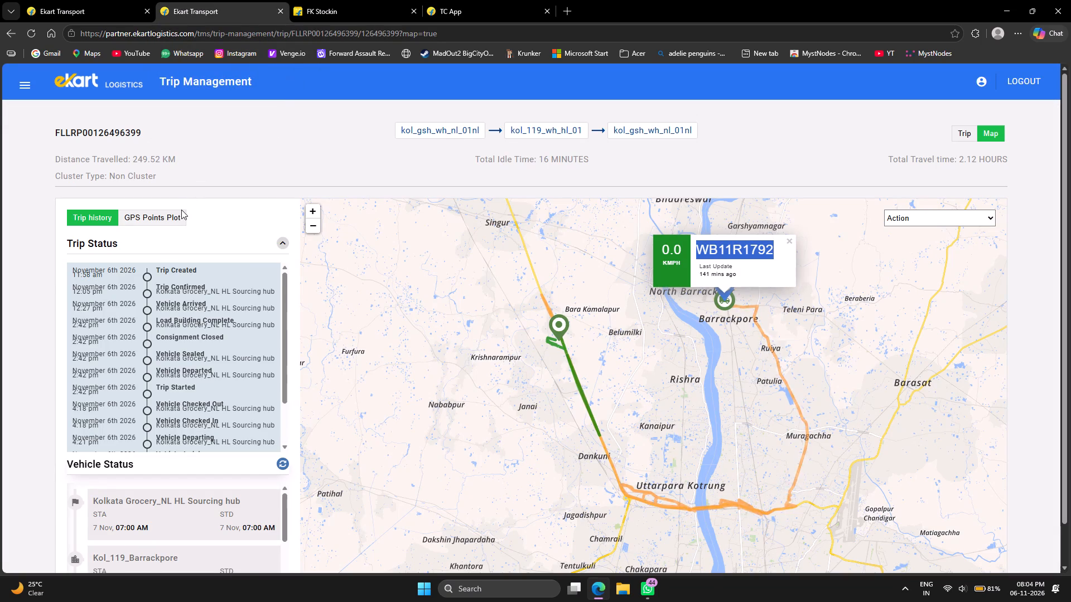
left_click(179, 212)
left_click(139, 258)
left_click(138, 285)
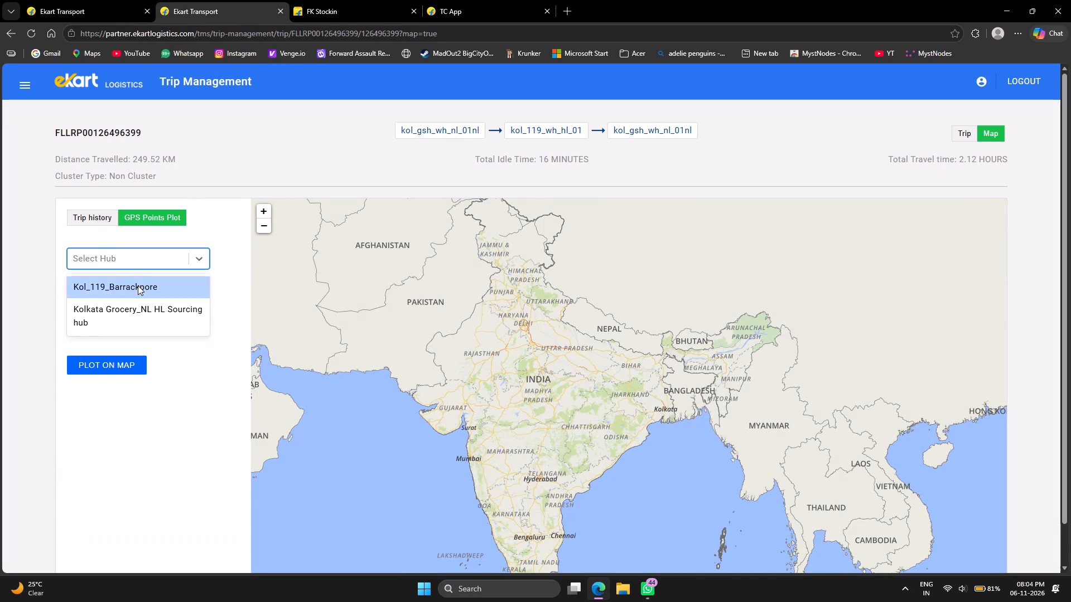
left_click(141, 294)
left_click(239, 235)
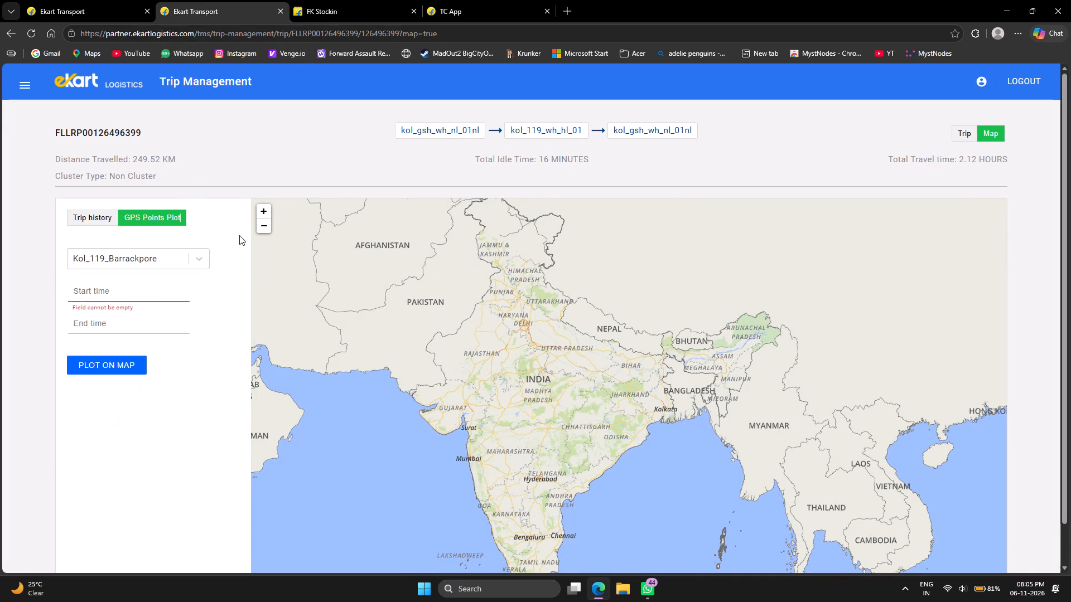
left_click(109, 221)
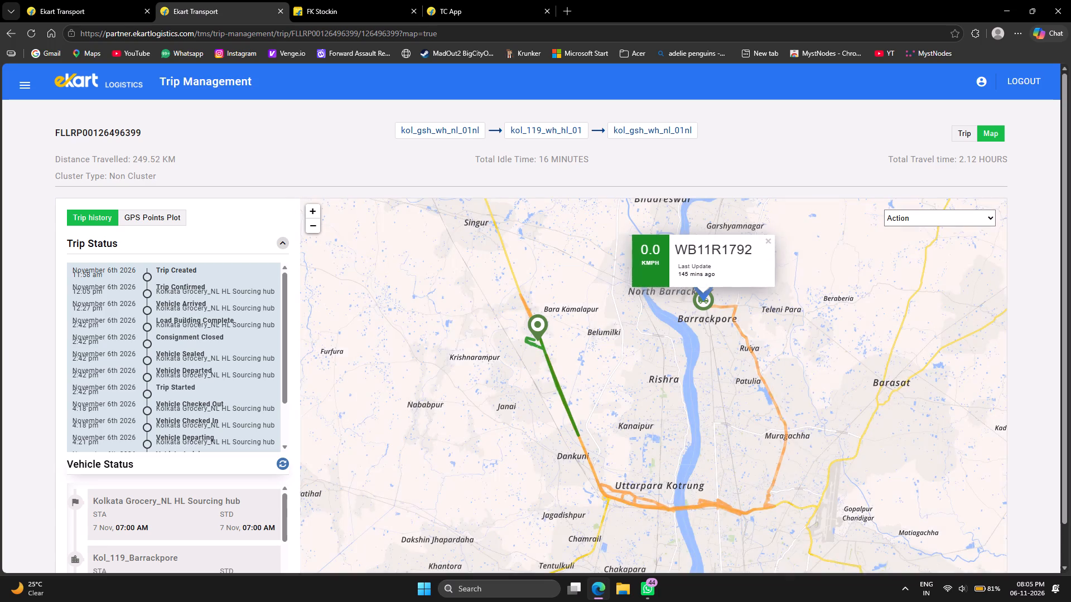
scroll(727, 370, "up", 4)
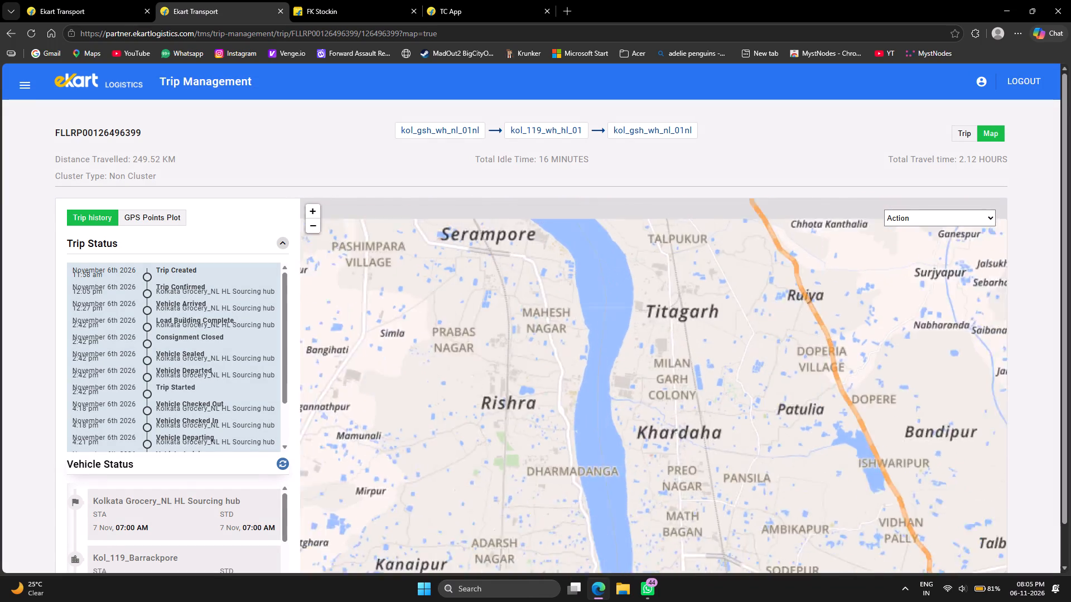
left_click_drag(657, 247, 667, 487)
left_click_drag(613, 334, 628, 381)
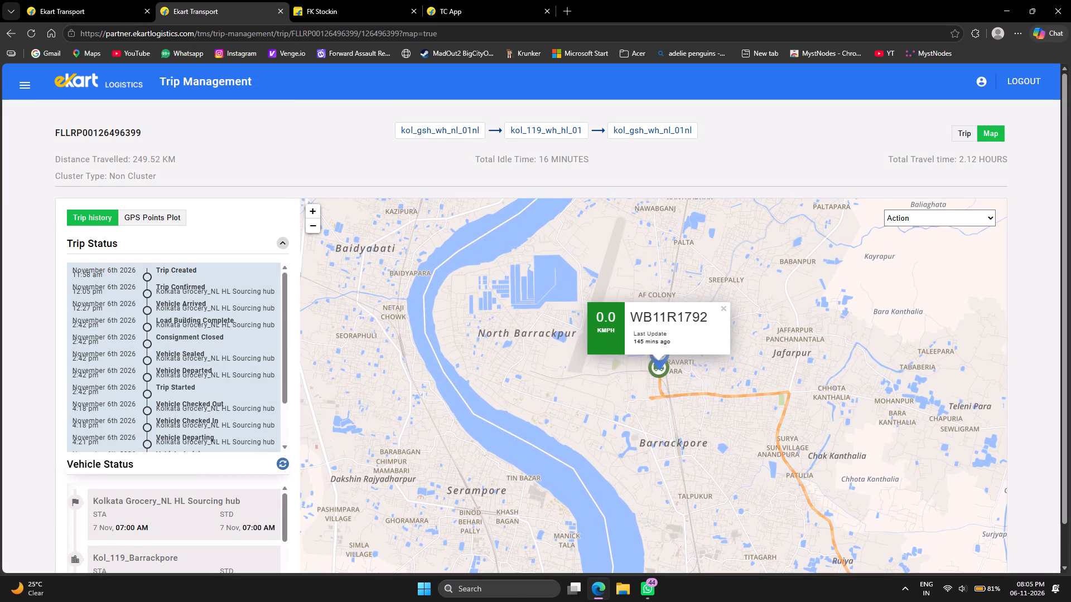
scroll(654, 357, "up", 4)
left_click(741, 343)
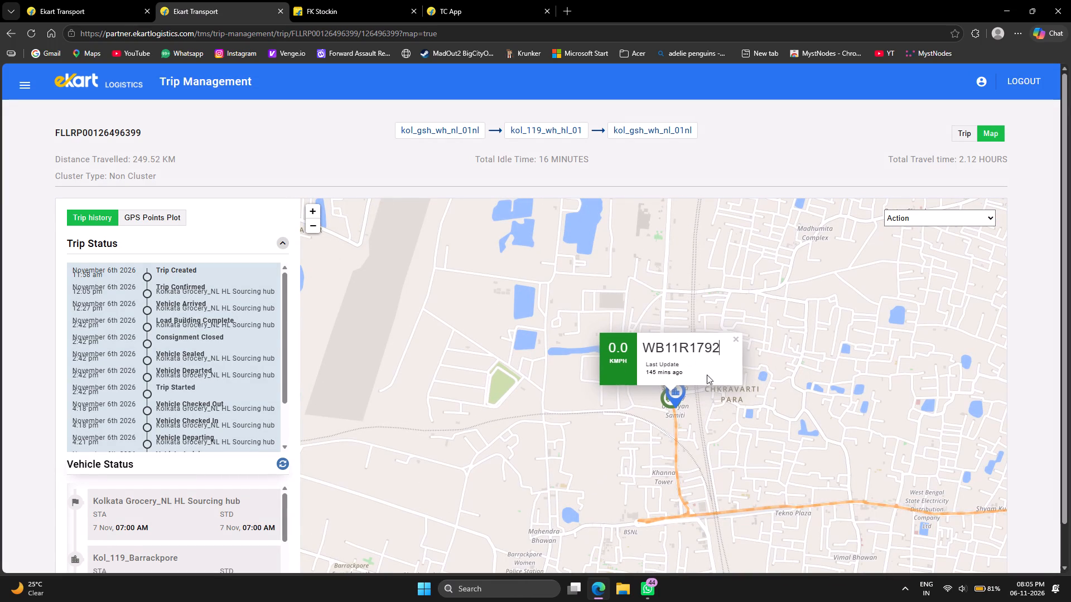
left_click(733, 340)
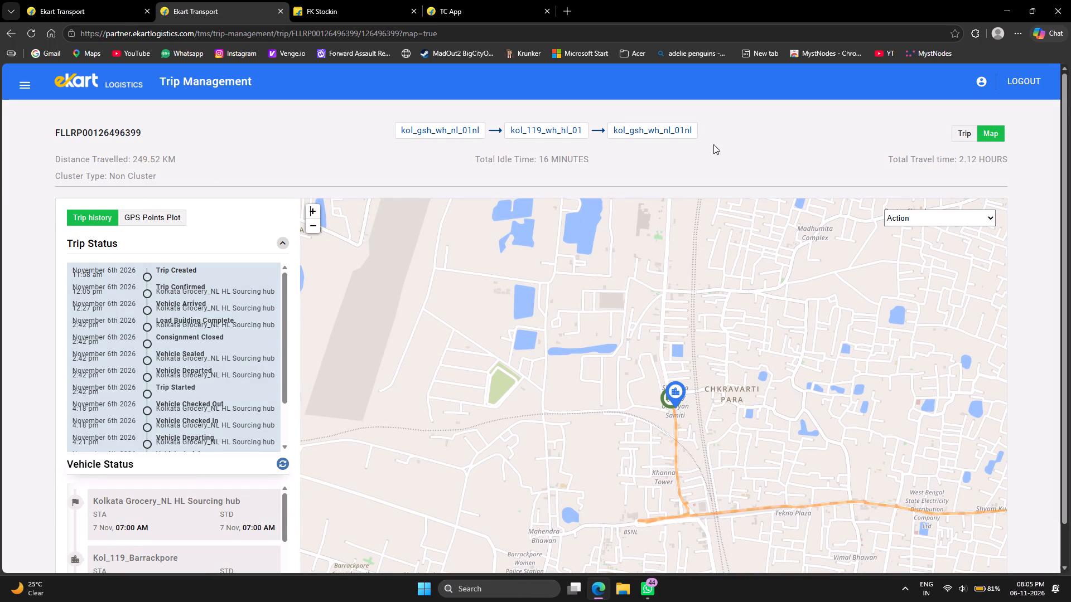
left_click(531, 128)
left_click(963, 138)
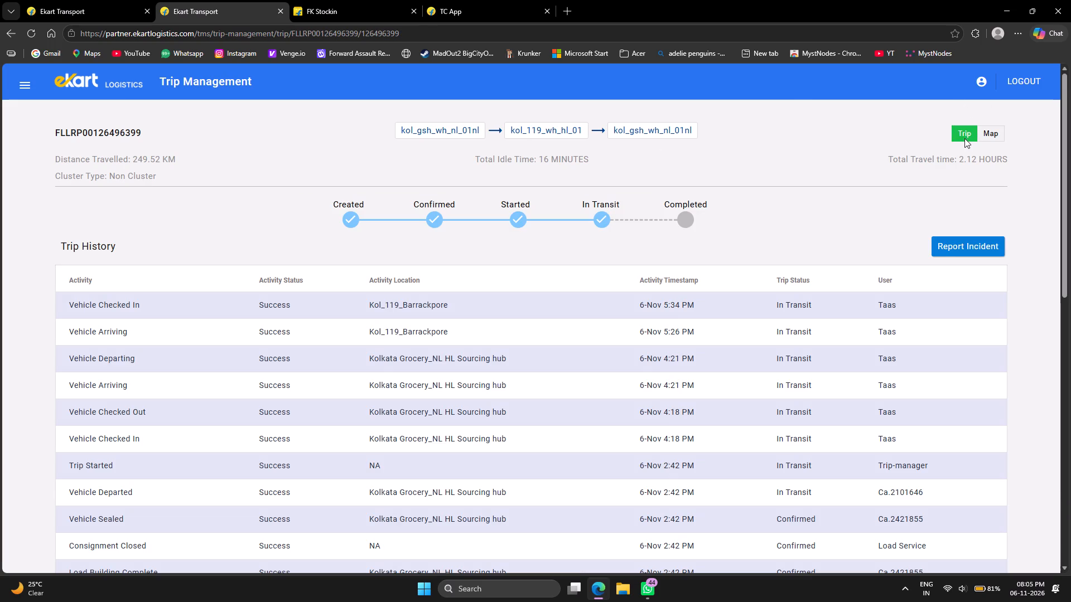
scroll(509, 346, "down", 6)
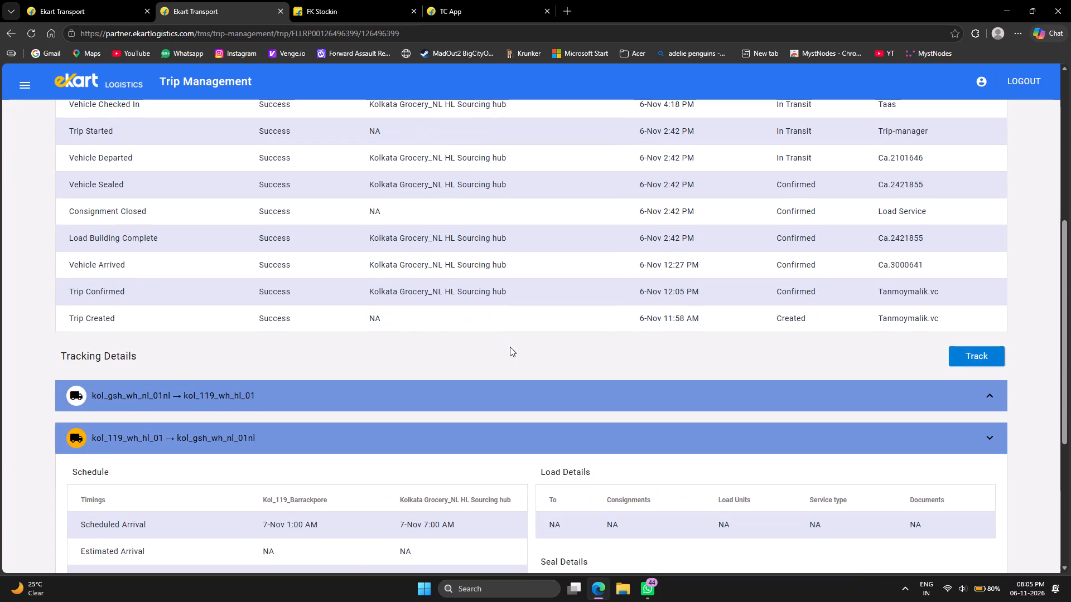
scroll(510, 343, "up", 9)
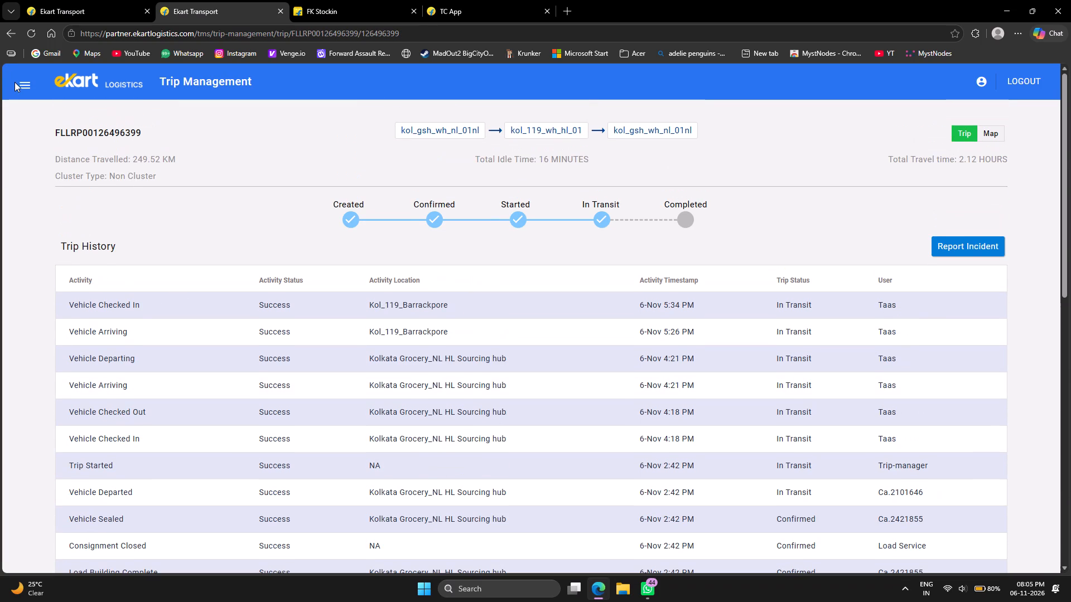
Open a blank trip search and set the hop facility to Kol_204_Kankinara.
left_click(15, 82)
left_click(21, 84)
left_click(70, 170)
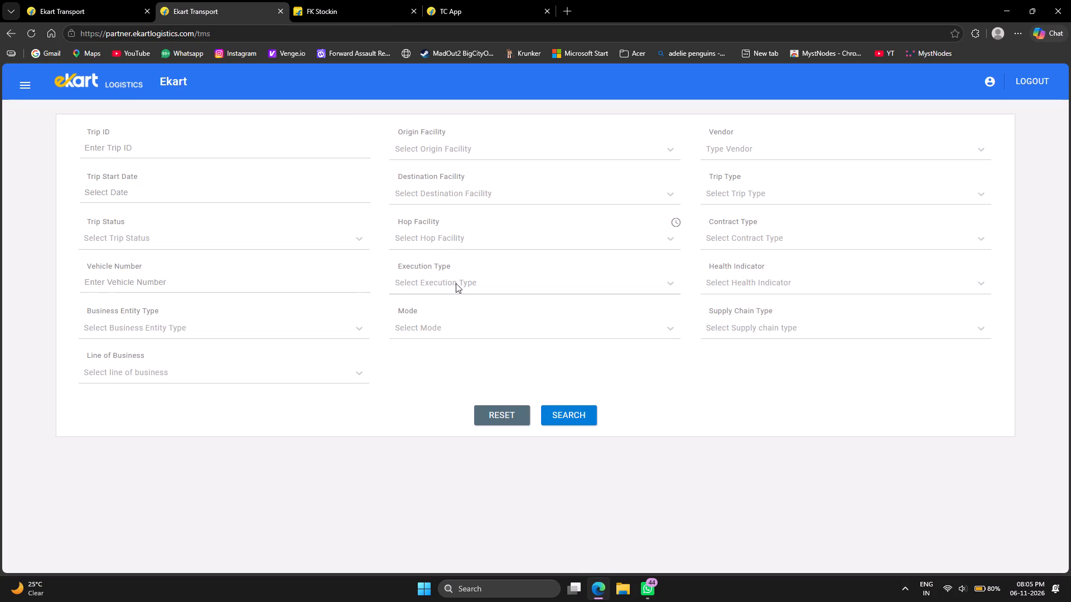
left_click(461, 236)
left_click(488, 376)
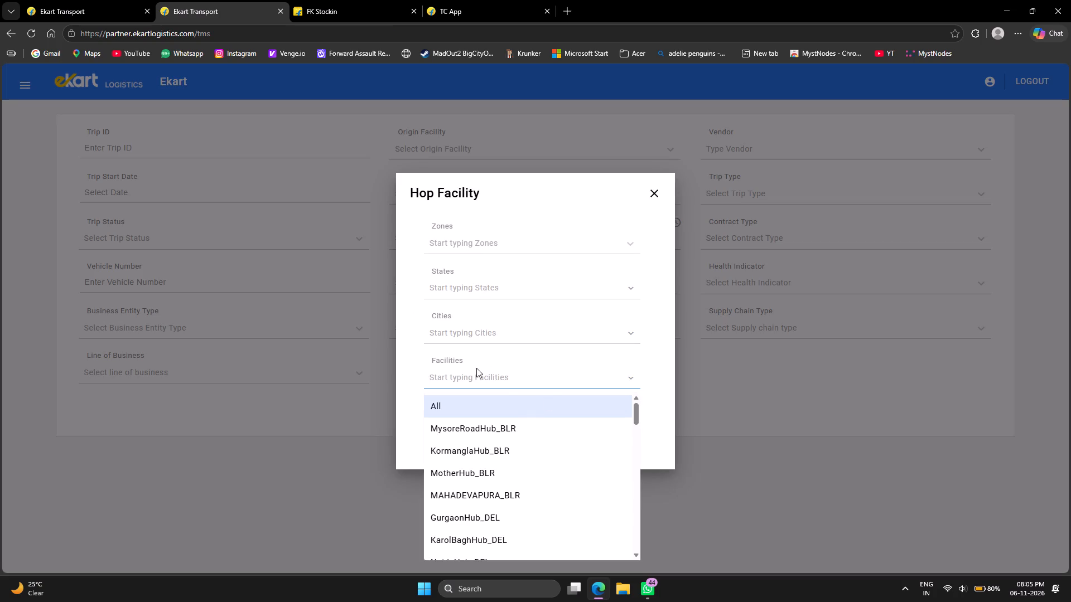
type("KOL")
key("shift+underscore")
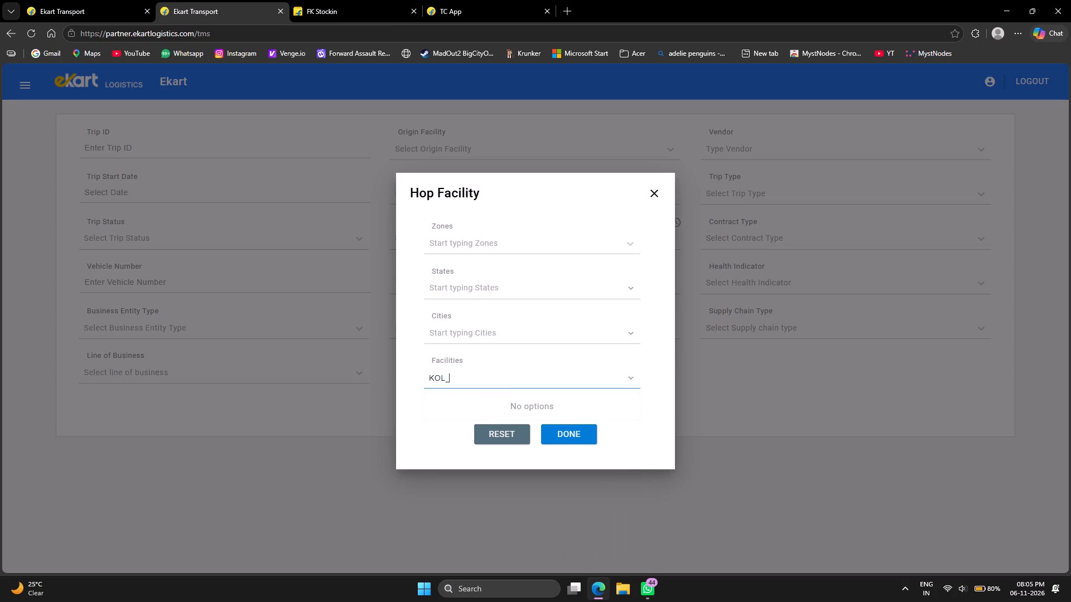
type("2047")
key("BackSpace")
left_click(488, 402)
left_click(576, 445)
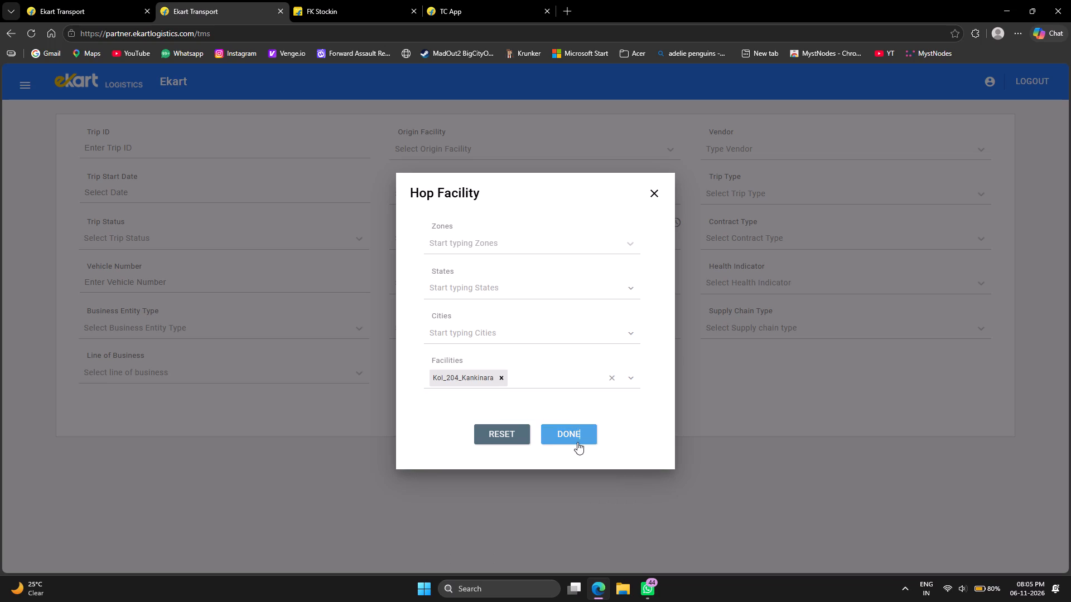
left_click(577, 442)
Set the contract type to Fleet and try running the trip search.
left_click(726, 235)
left_click(727, 270)
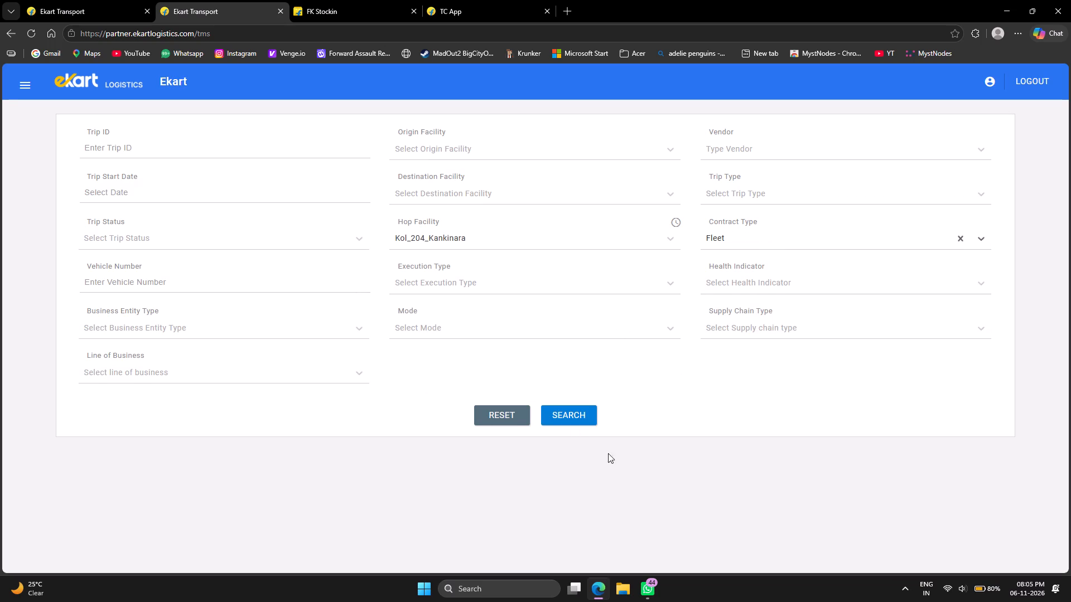
left_click(581, 423)
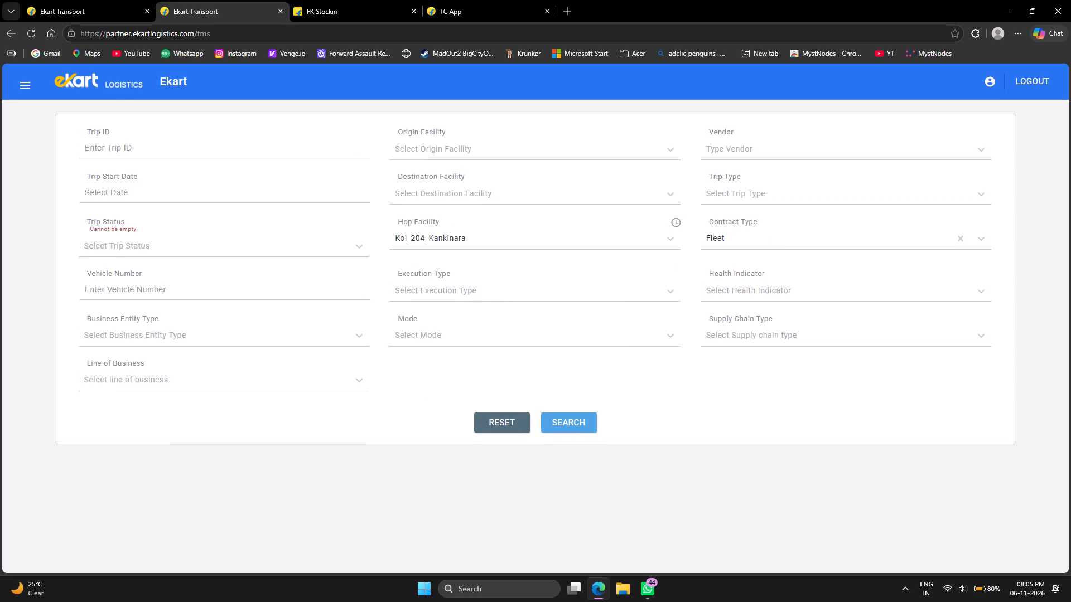
Set the trip status filter to Created, Confirmed and In-Transit.
left_click(134, 201)
left_click(253, 241)
left_click(210, 242)
left_click(190, 246)
left_click(141, 275)
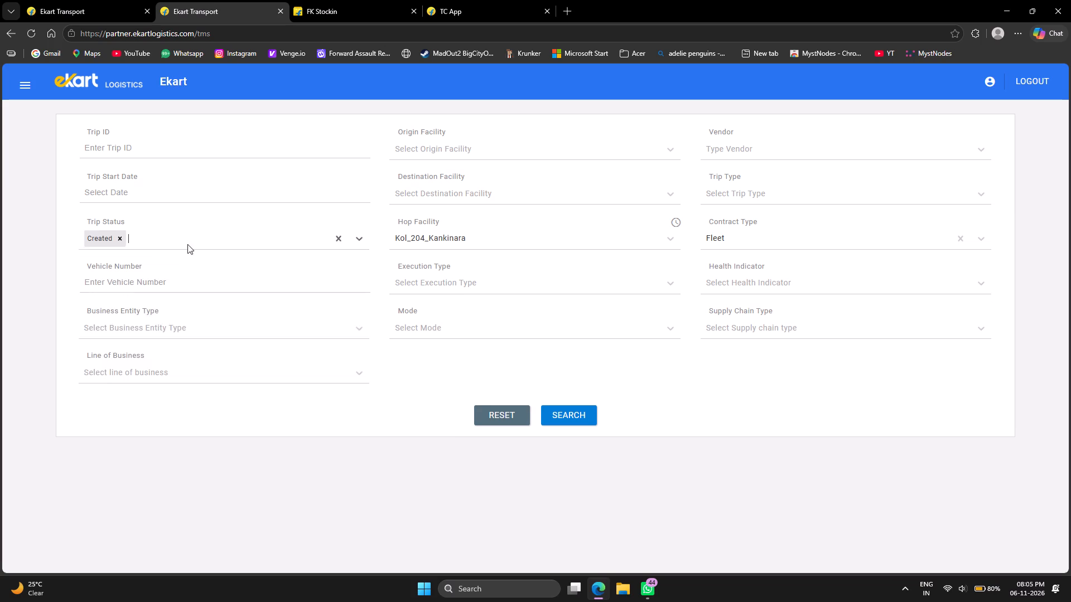
left_click(187, 244)
left_click(160, 266)
left_click(202, 233)
left_click(197, 272)
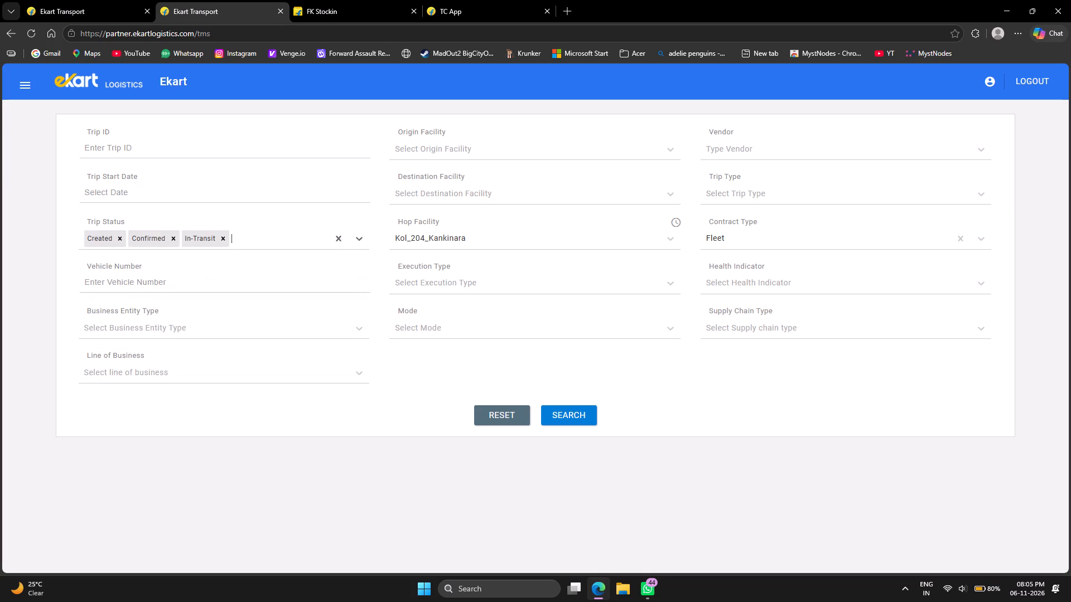
Search for trips with these filters and review the listed Kankinara trips.
left_click(583, 428)
left_click(583, 423)
scroll(574, 506, "down", 3)
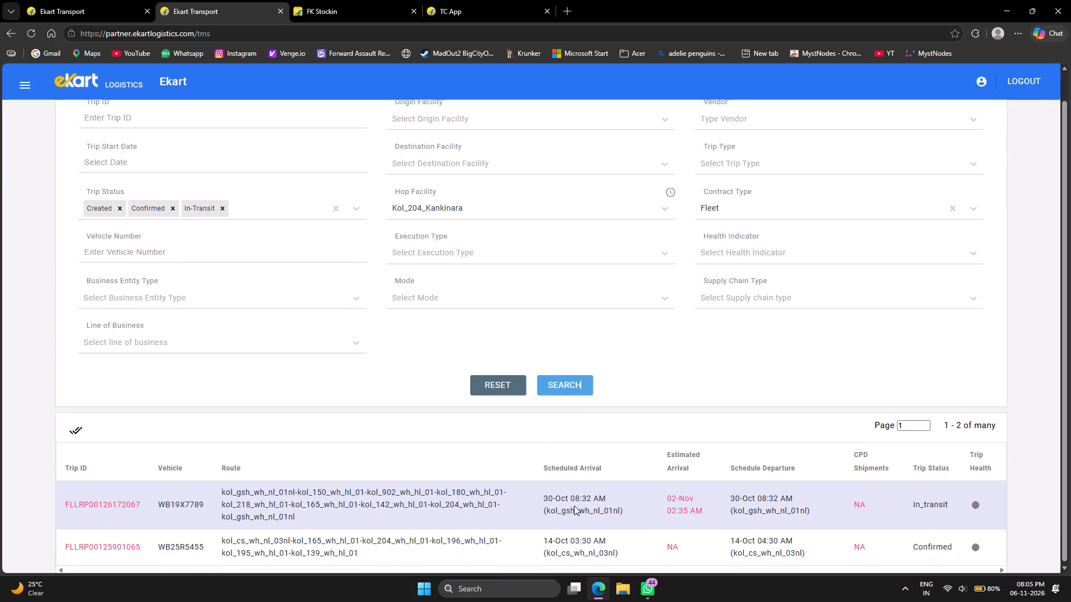
scroll(574, 506, "down", 3)
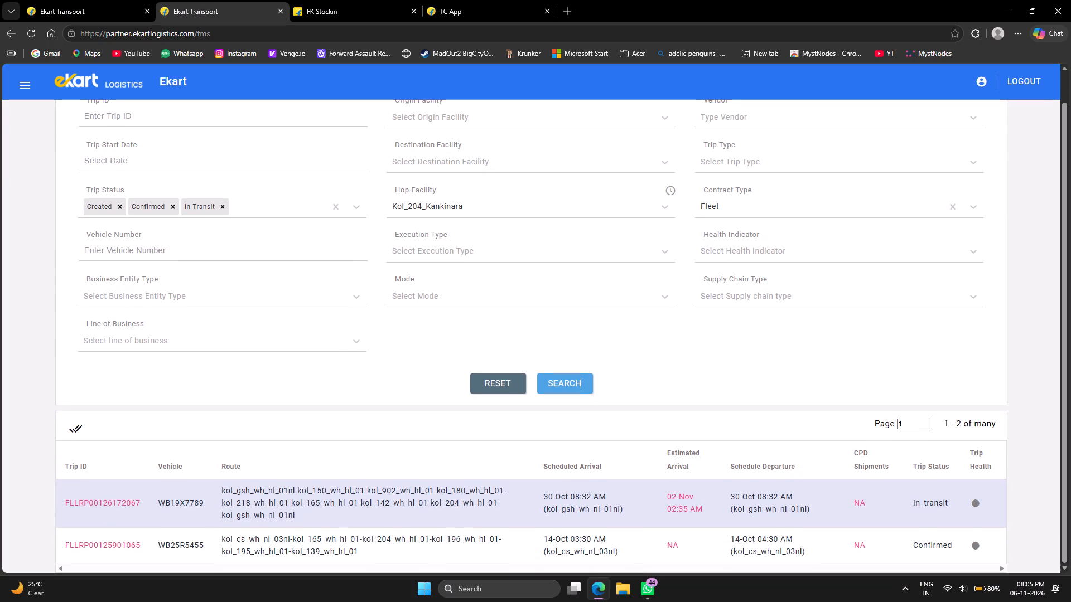
scroll(578, 499, "down", 1)
scroll(475, 495, "down", 5)
scroll(553, 513, "down", 4)
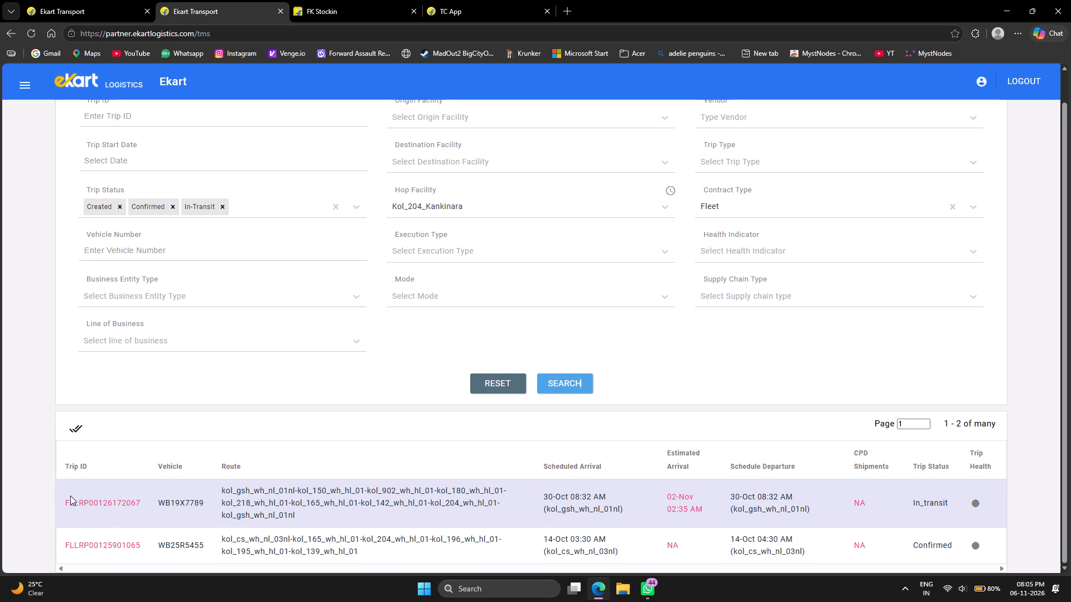
left_click(70, 496)
left_click(83, 498)
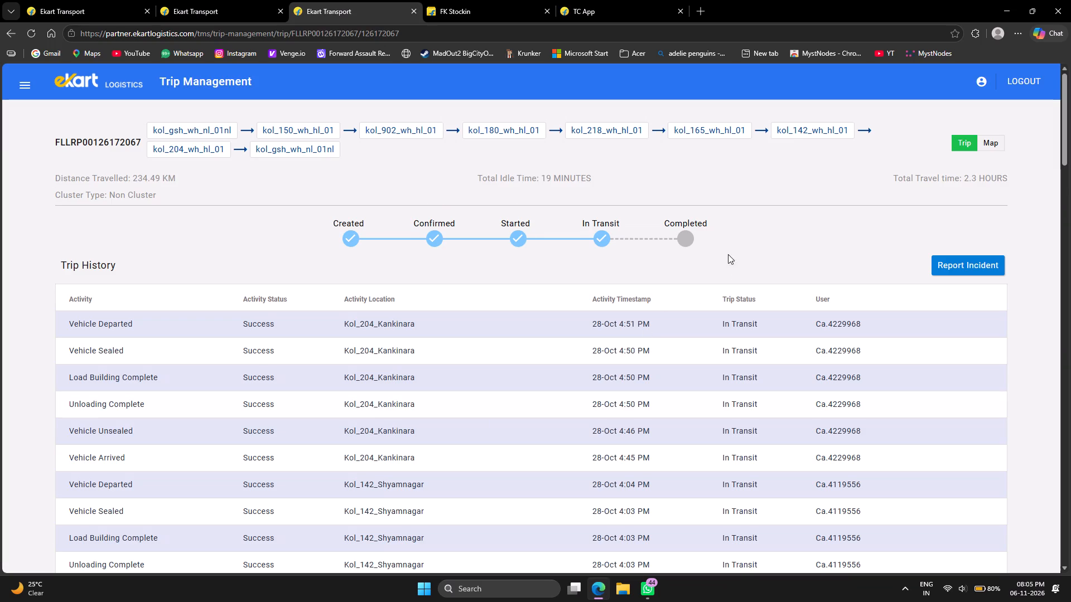
left_click(990, 139)
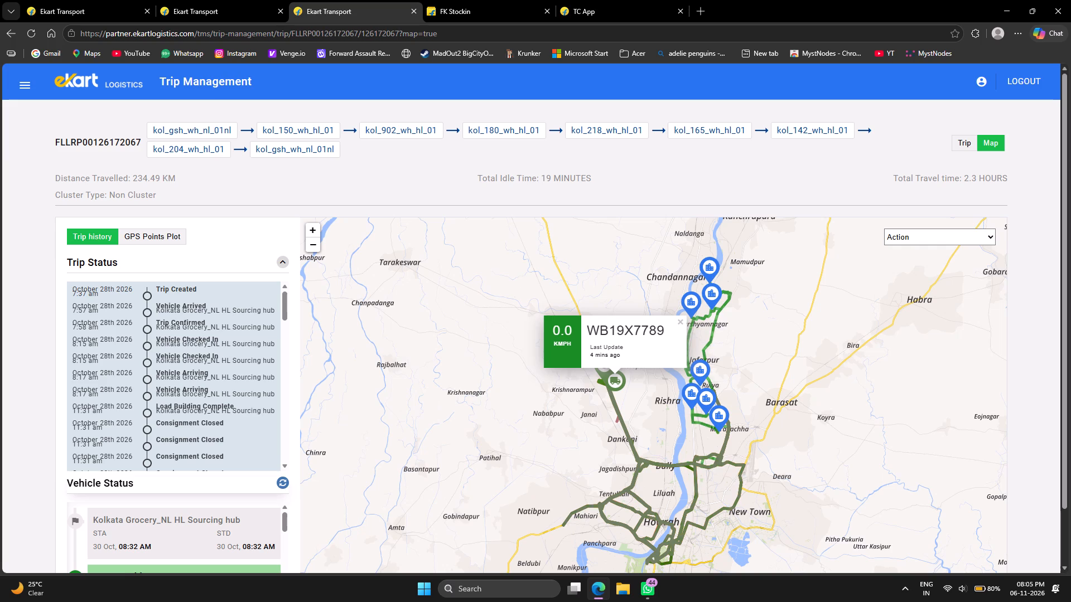
scroll(626, 407, "up", 9)
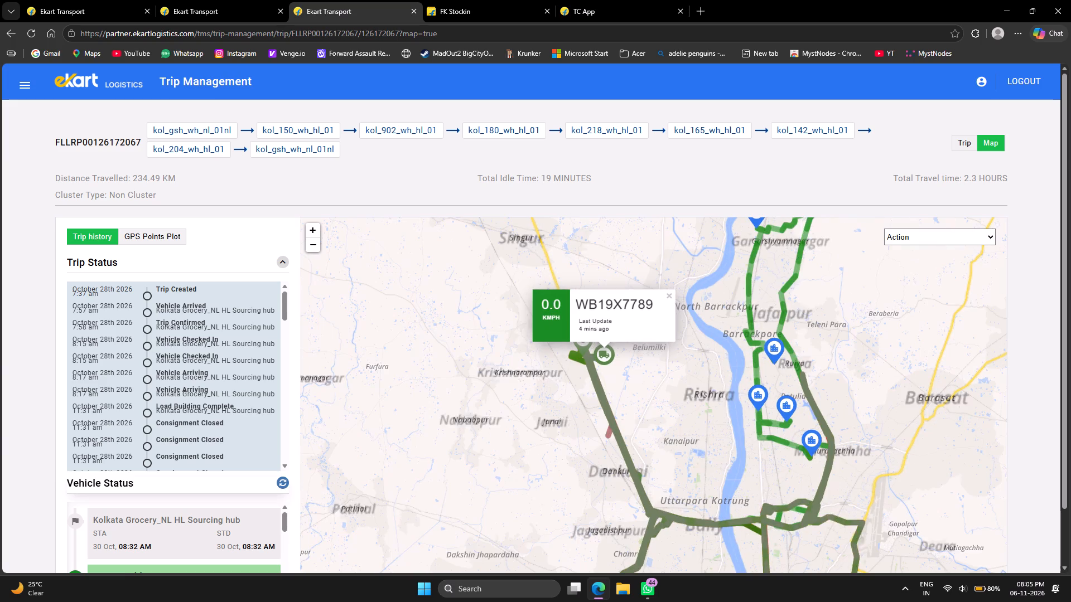
left_click_drag(584, 361, 582, 387)
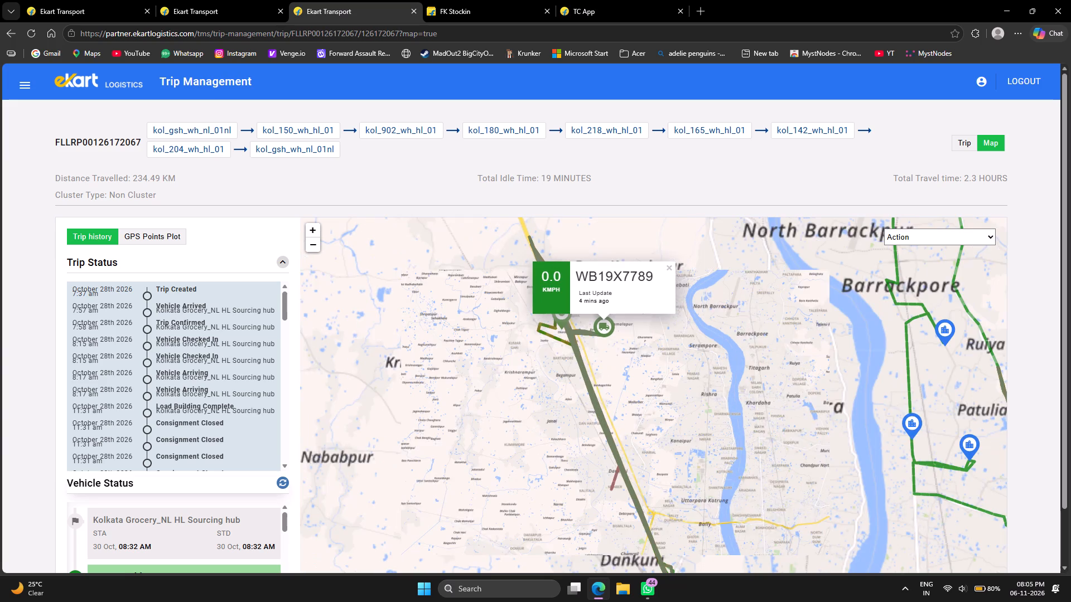
left_click_drag(789, 425, 659, 420)
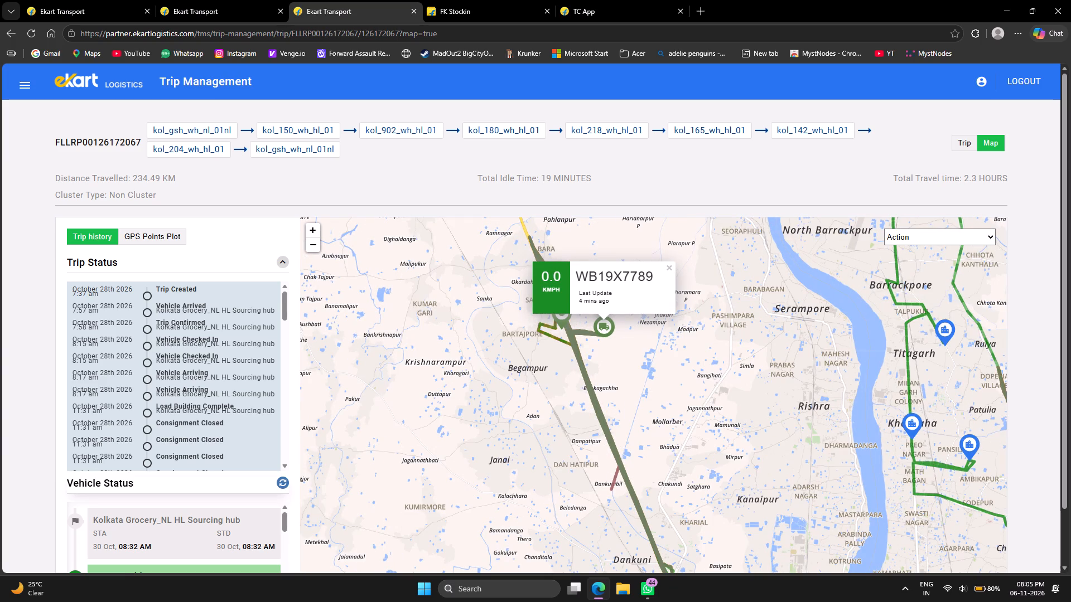
left_click_drag(659, 420, 659, 419)
scroll(717, 410, "down", 2)
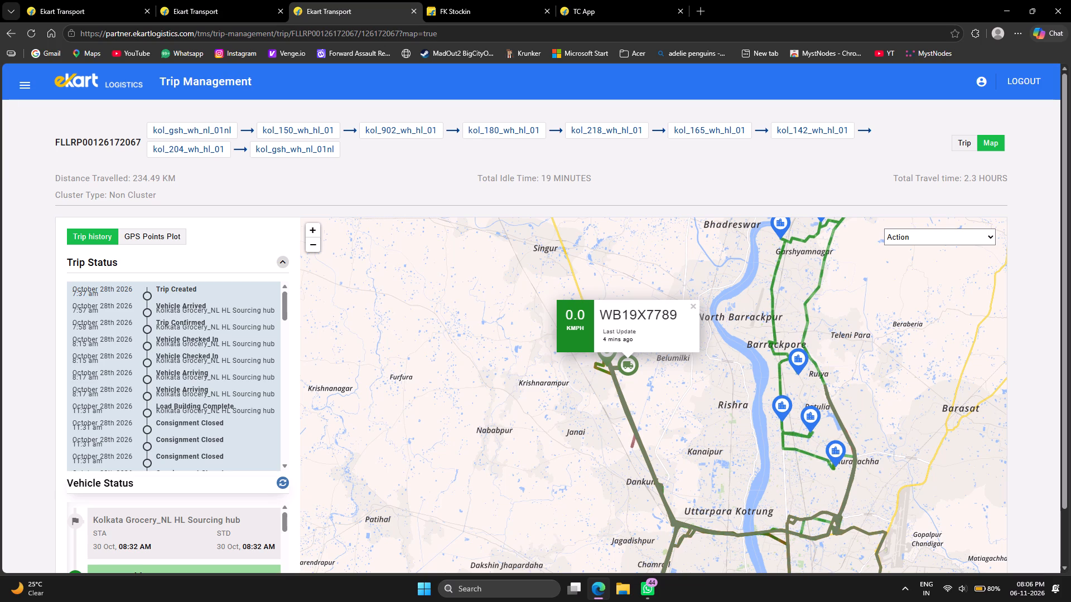
Examine the trip's route on the map and view the stop details of Kol_150_Ghola and Kol_902_Raharabazar.
left_click_drag(908, 501, 901, 418)
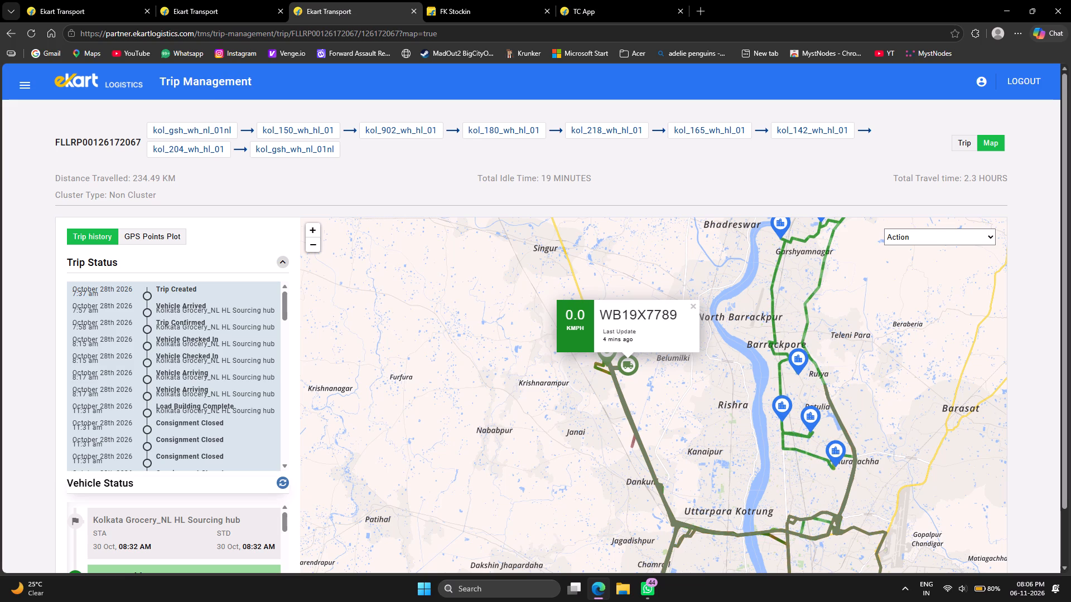
left_click_drag(901, 418, 900, 339)
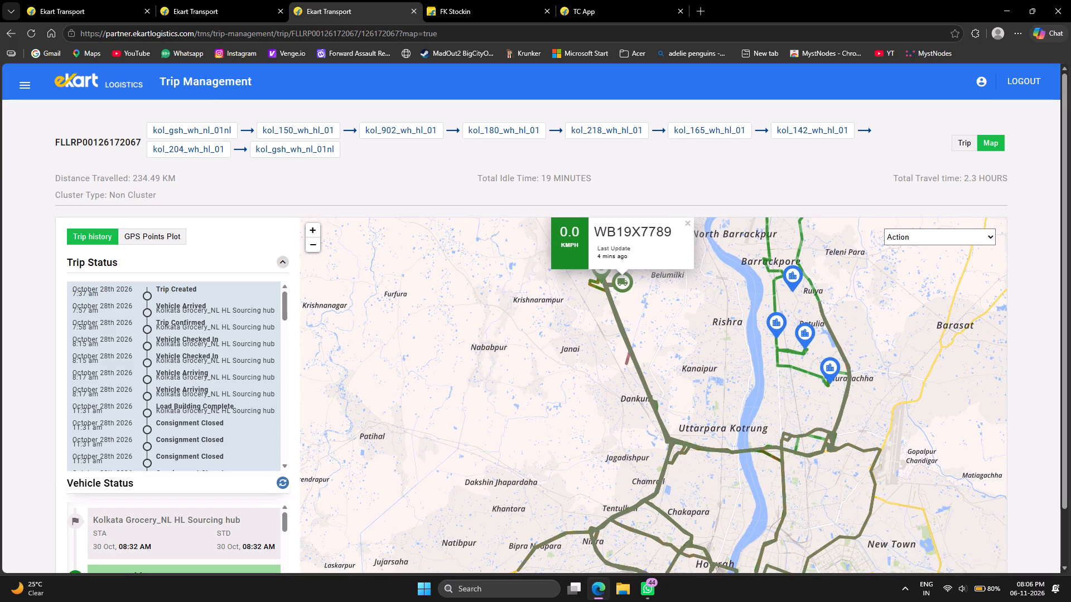
left_click_drag(900, 339, 899, 344)
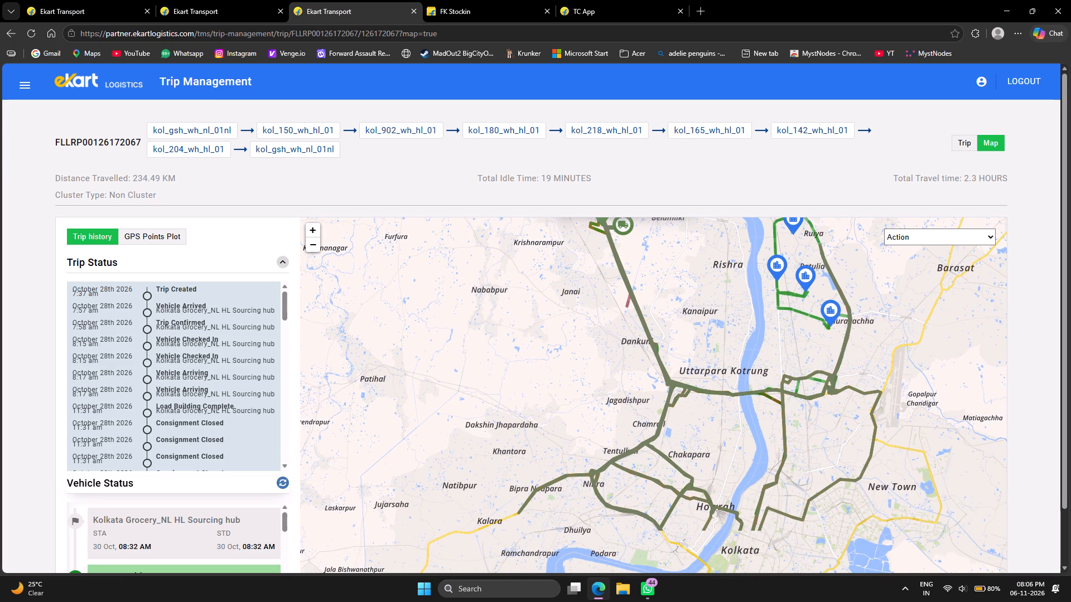
left_click_drag(899, 344, 902, 374)
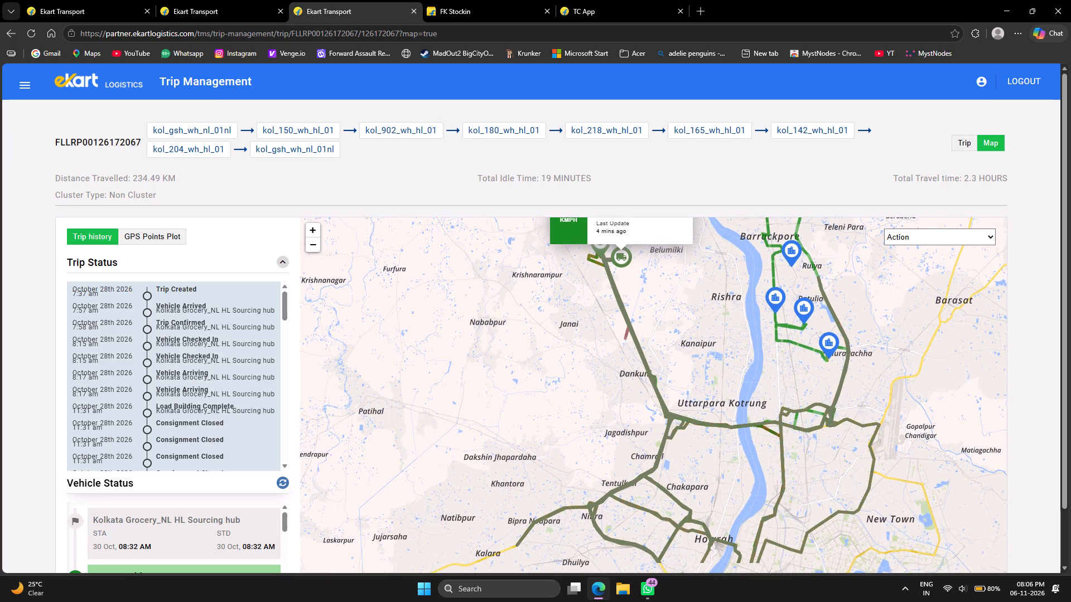
left_click_drag(902, 374, 906, 401)
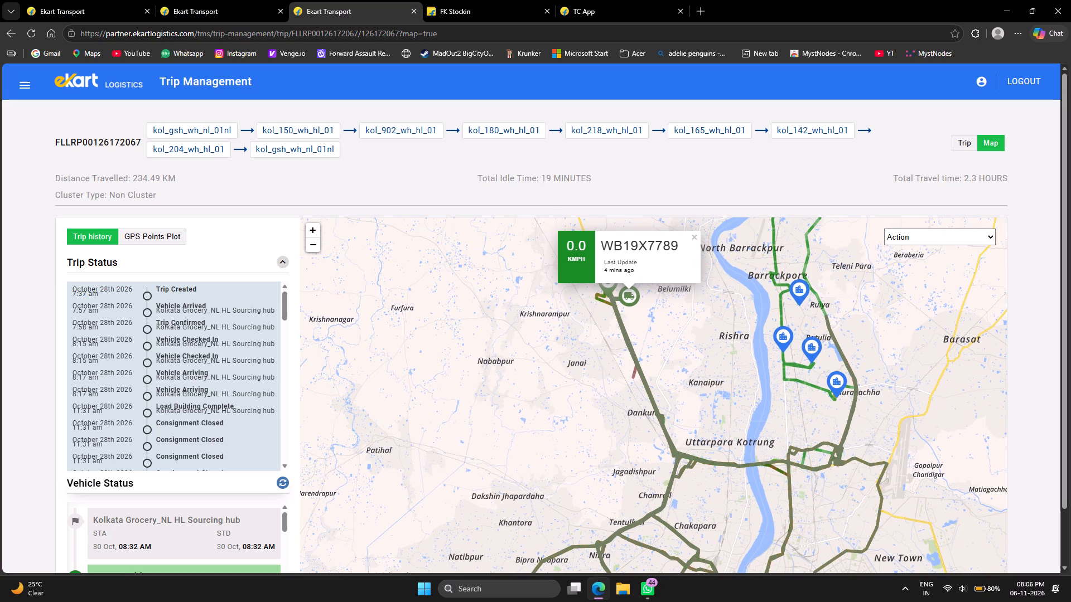
left_click(836, 389)
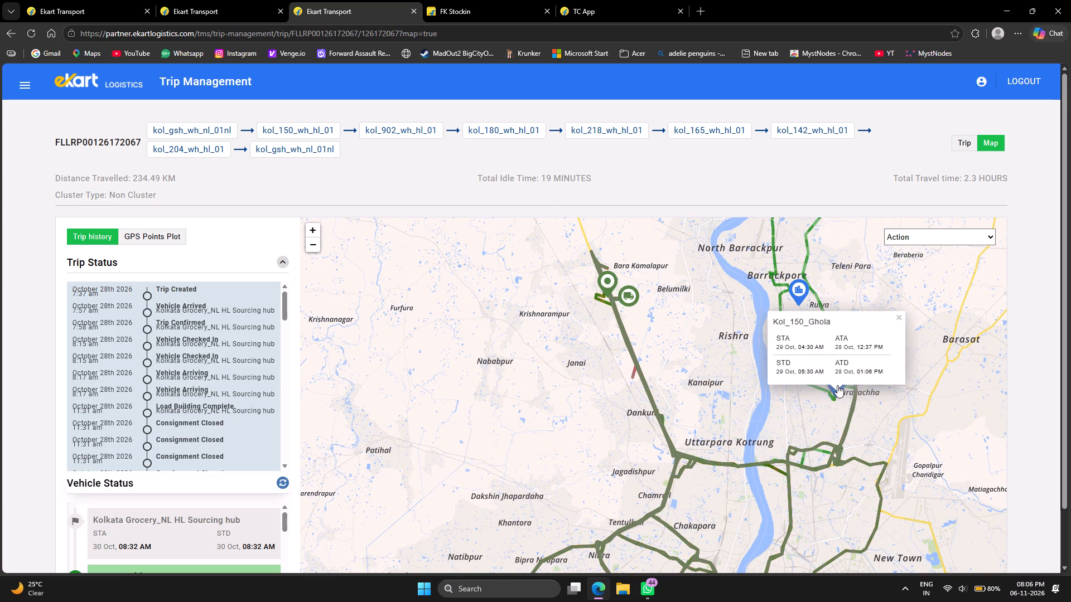
left_click(861, 396)
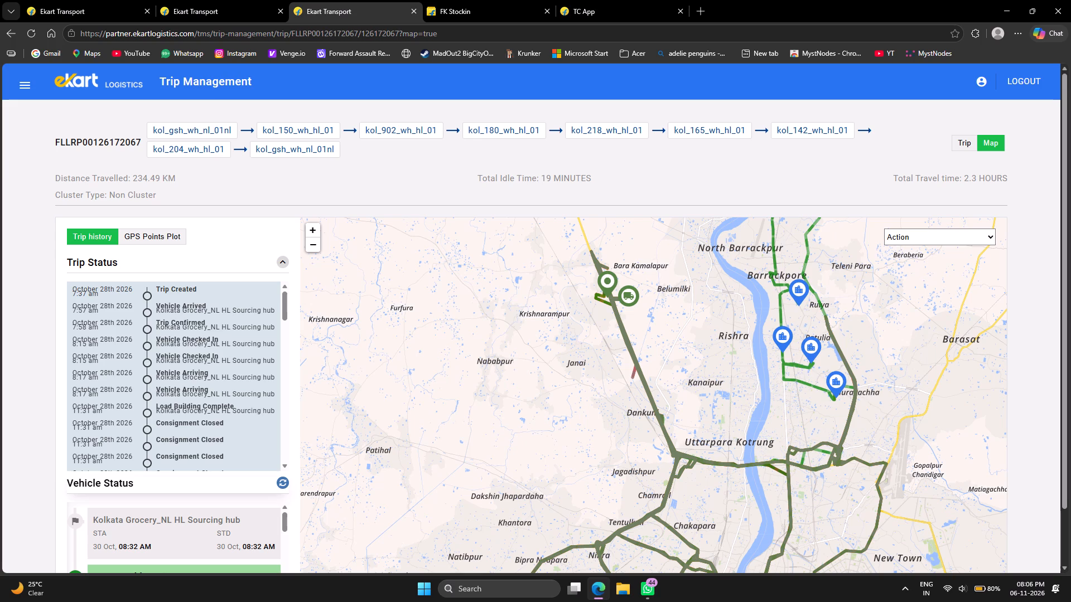
left_click(813, 351)
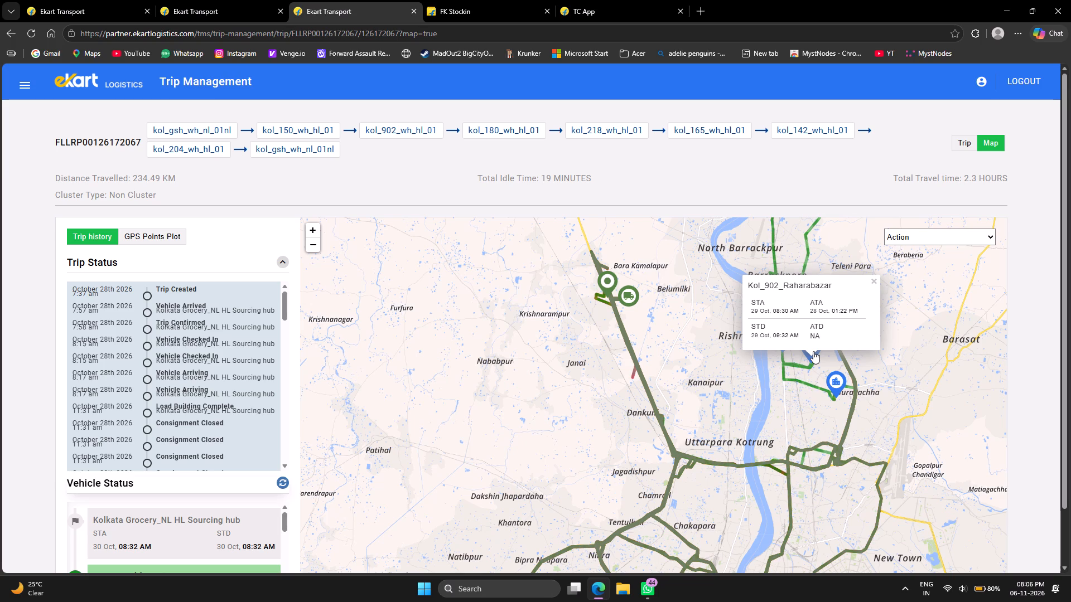
left_click(874, 280)
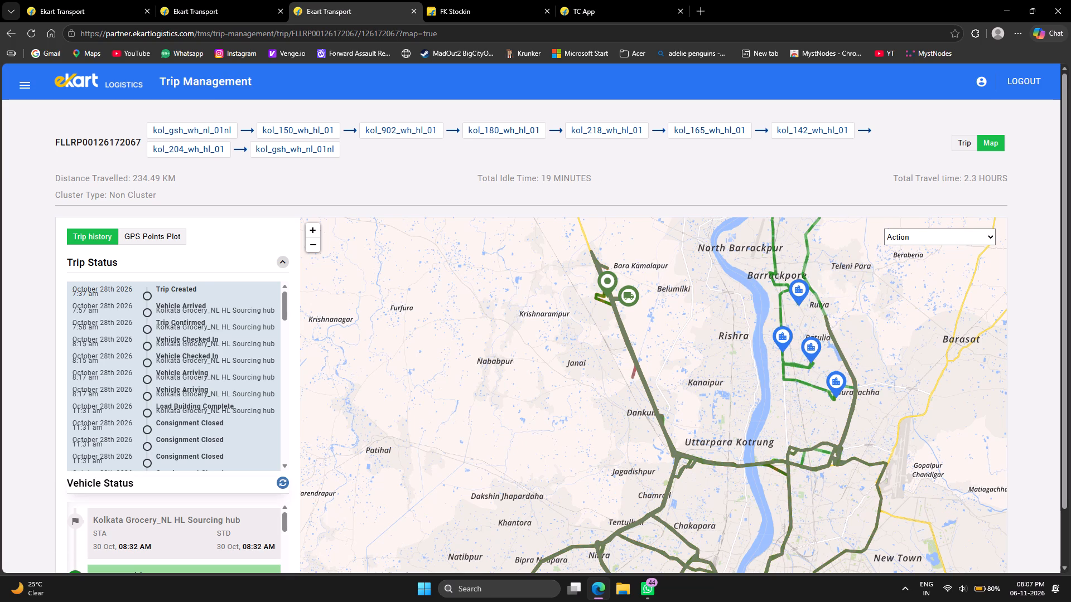
scroll(199, 276, "down", 5)
scroll(196, 405, "down", 4)
scroll(231, 503, "down", 4)
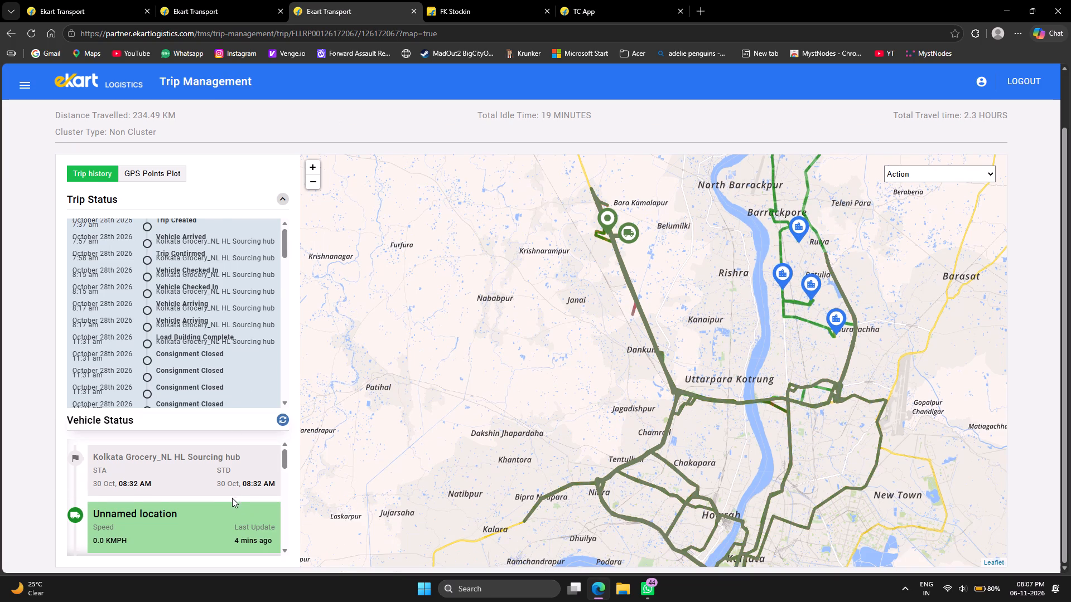
scroll(0, 382, "down", 2)
scroll(0, 382, "up", 1)
scroll(0, 382, "down", 2)
scroll(38, 367, "up", 9)
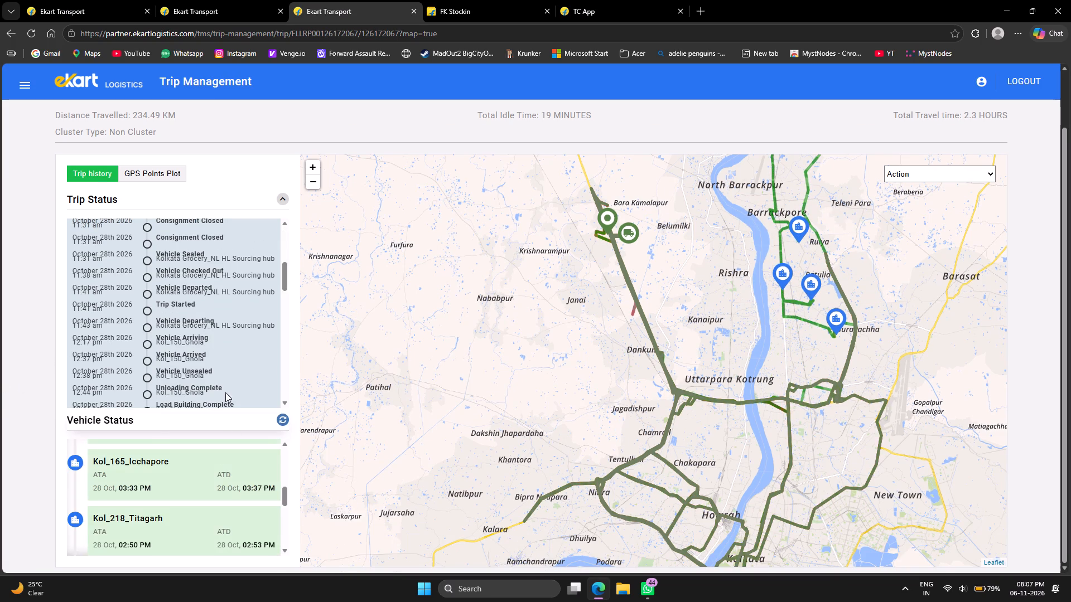
Leave the trip map and open the Search Trips page.
scroll(291, 383, "up", 4)
left_click(21, 84)
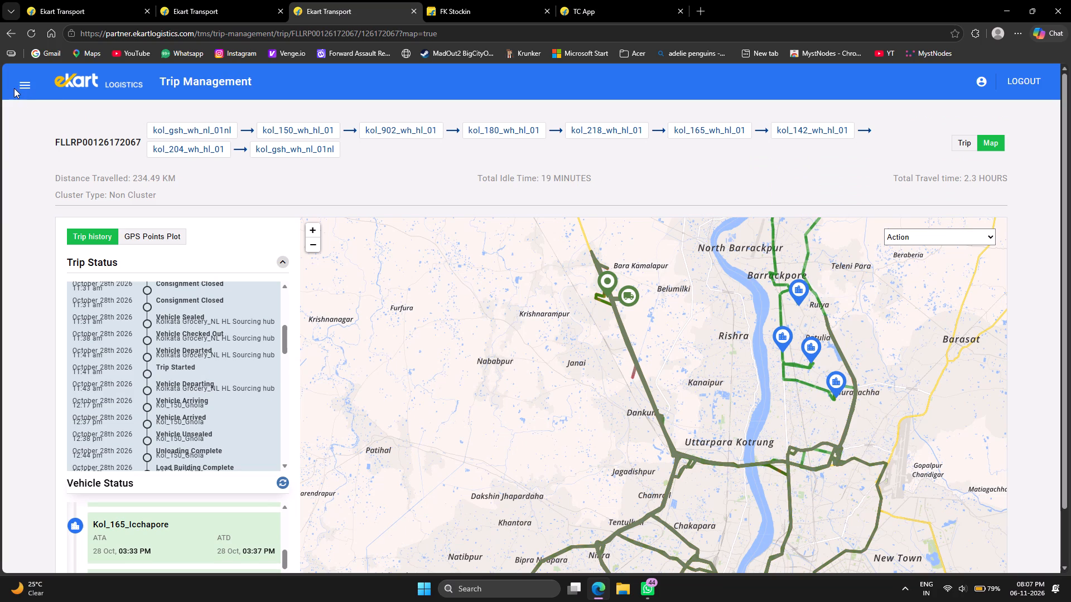
scroll(302, 281, "down", 4)
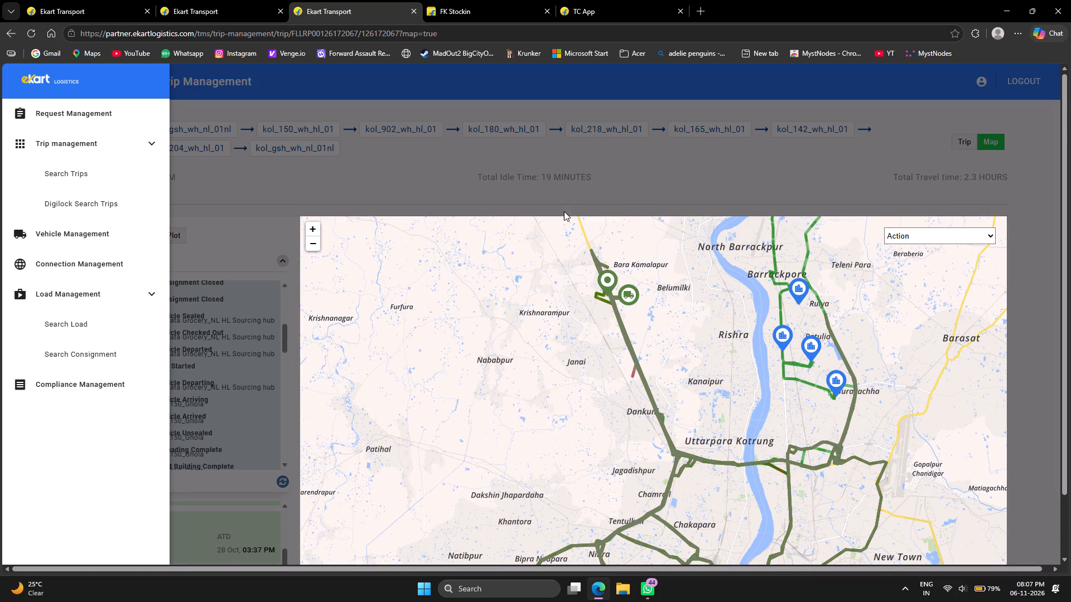
scroll(110, 229, "up", 8)
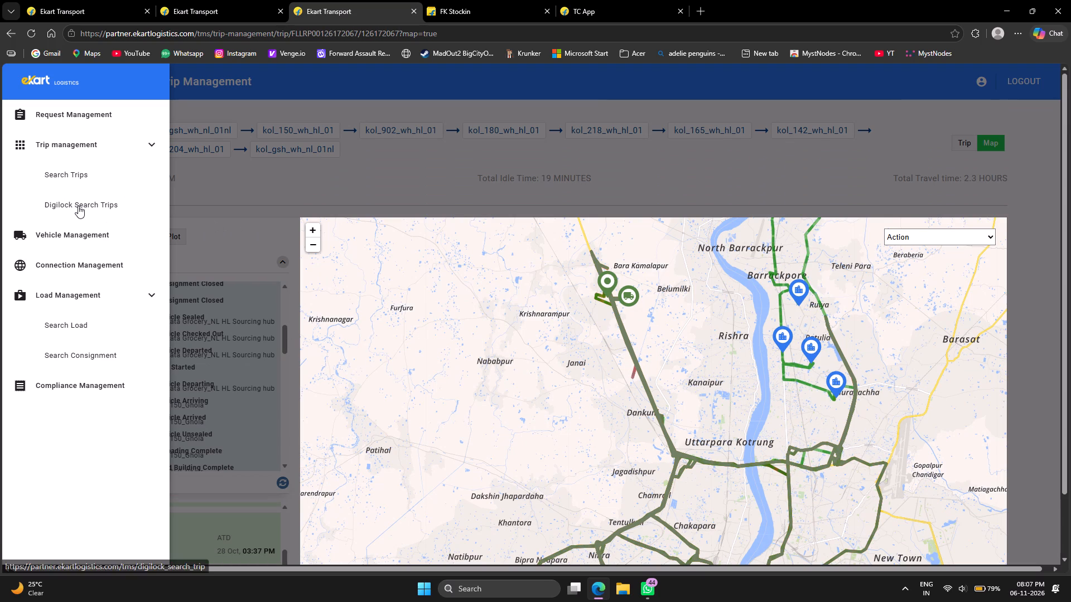
left_click(71, 177)
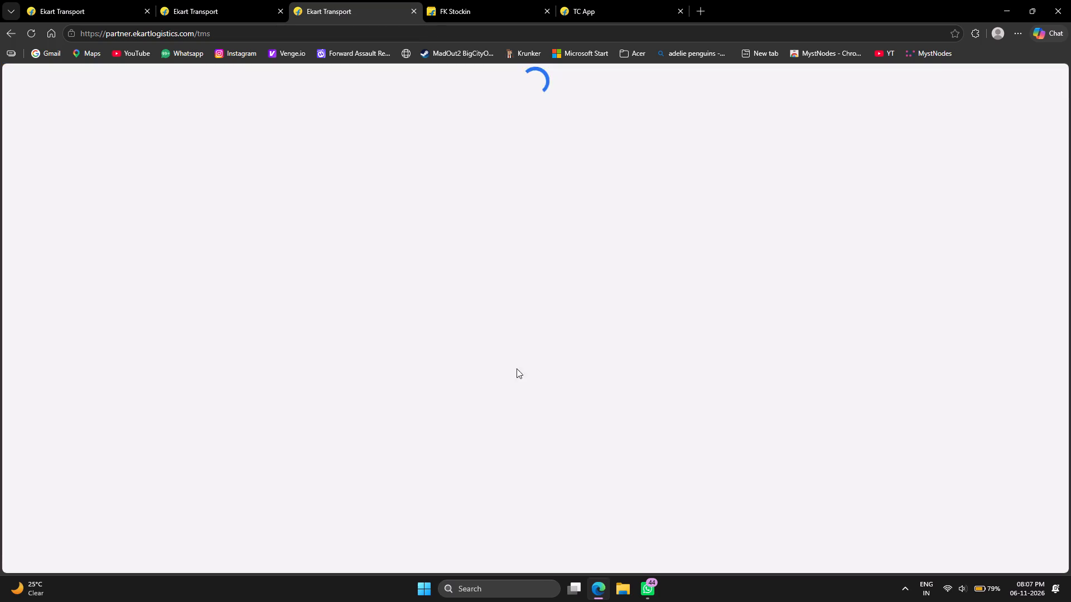
left_click(437, 183)
left_click(649, 191)
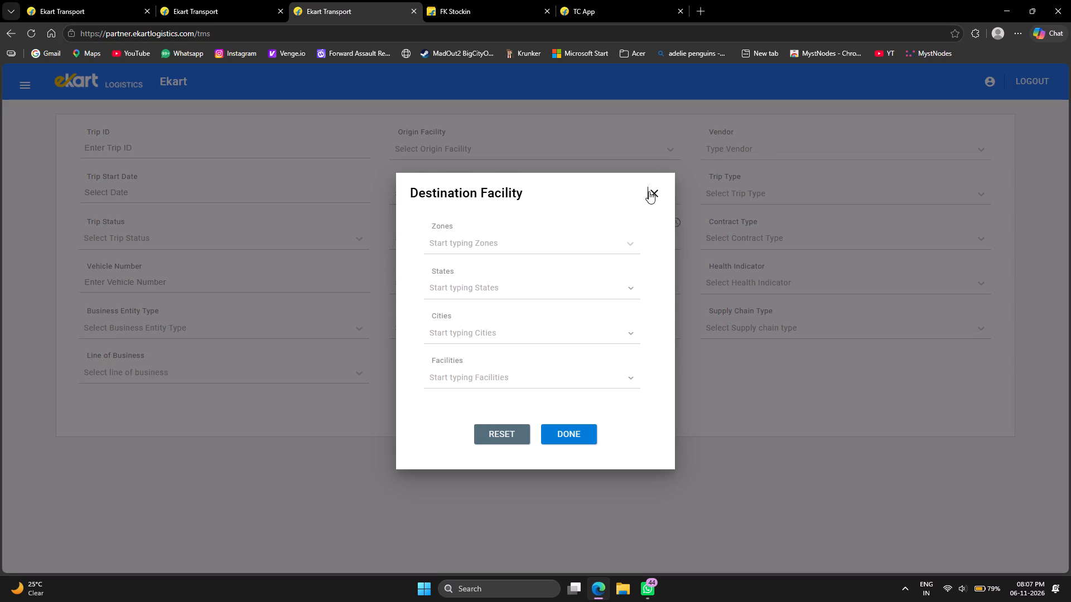
Set the trip status filter to Created, In-Transit and Confirmed.
left_click(150, 235)
left_click_drag(160, 270, 161, 263)
left_click(203, 215)
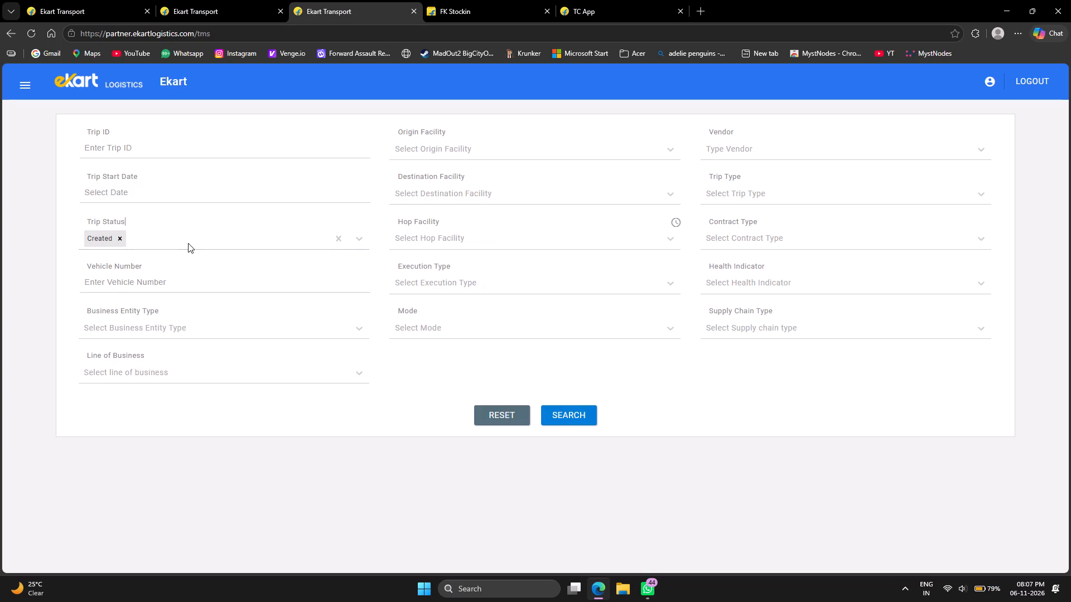
left_click(188, 243)
left_click(176, 286)
left_click(214, 238)
left_click(170, 266)
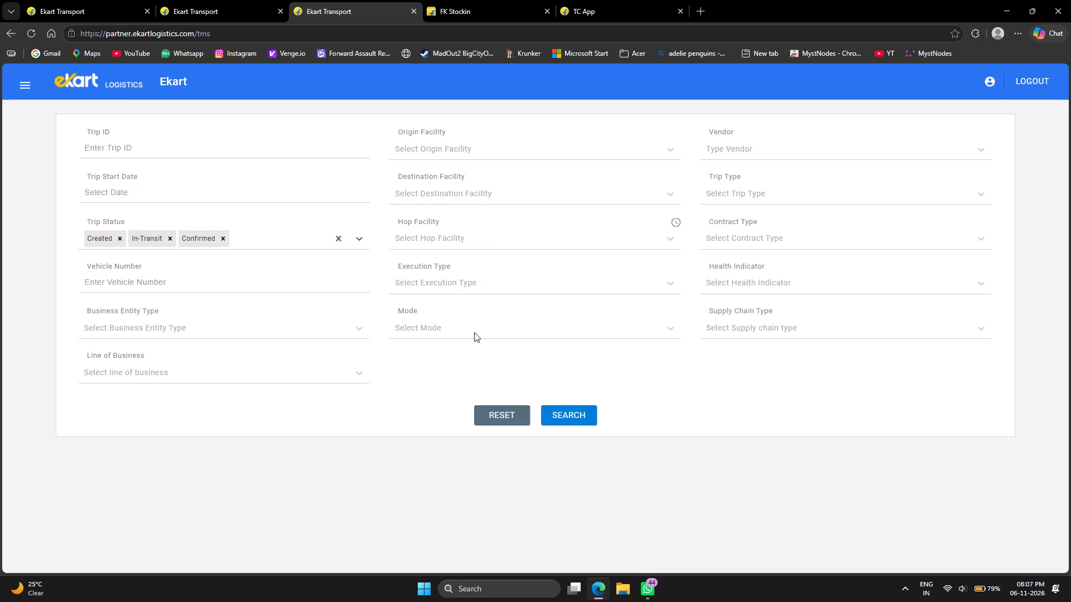
Set the hop facility filter to Kol_204_Kankinara.
left_click(459, 245)
left_click(490, 373)
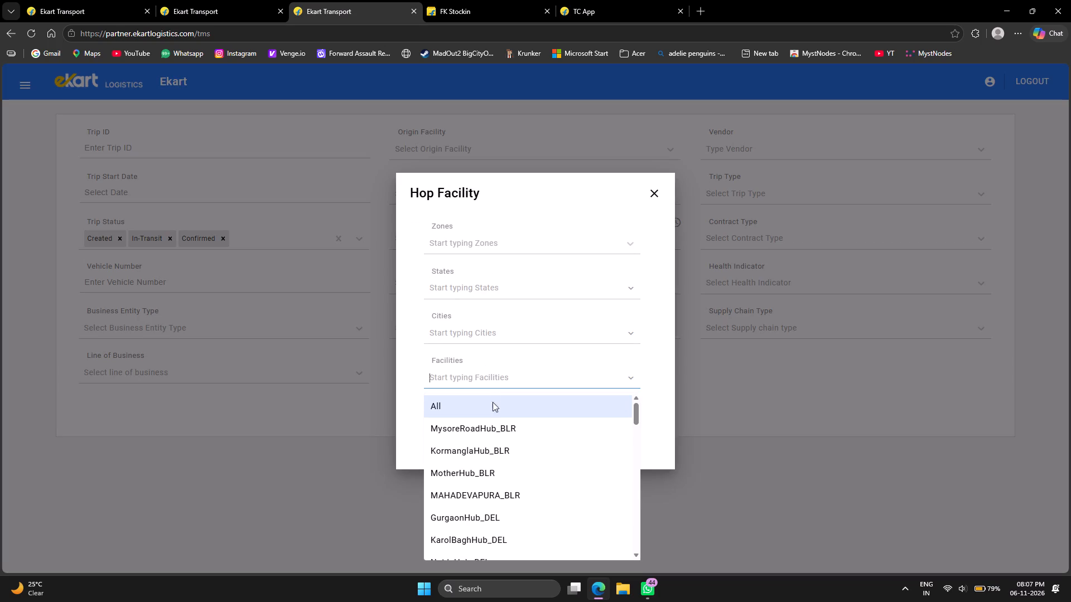
type("KOL")
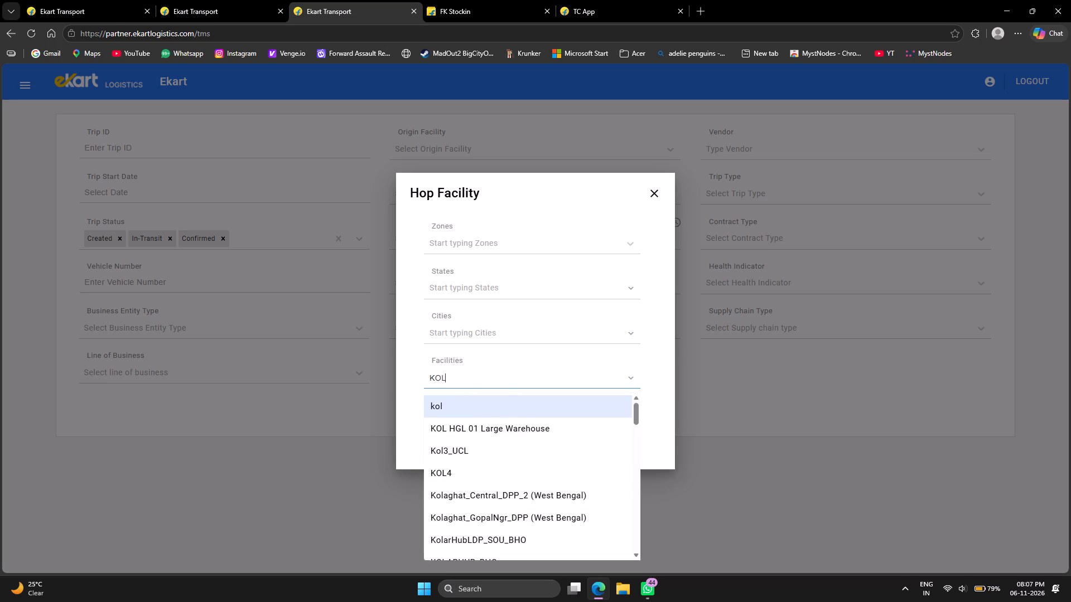
type("_204")
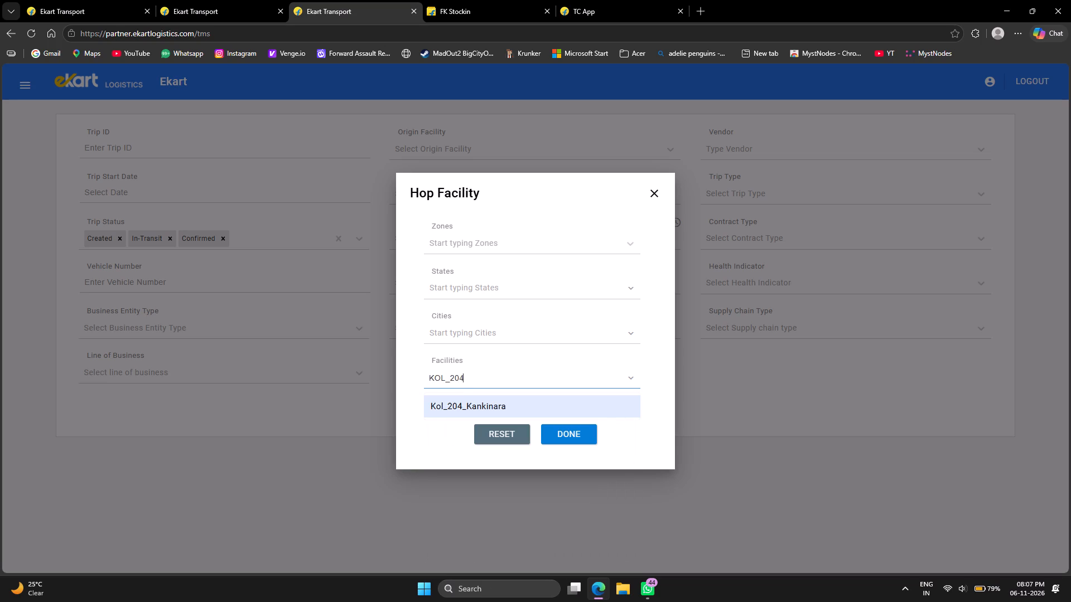
left_click_drag(469, 400, 475, 401)
left_click(573, 435)
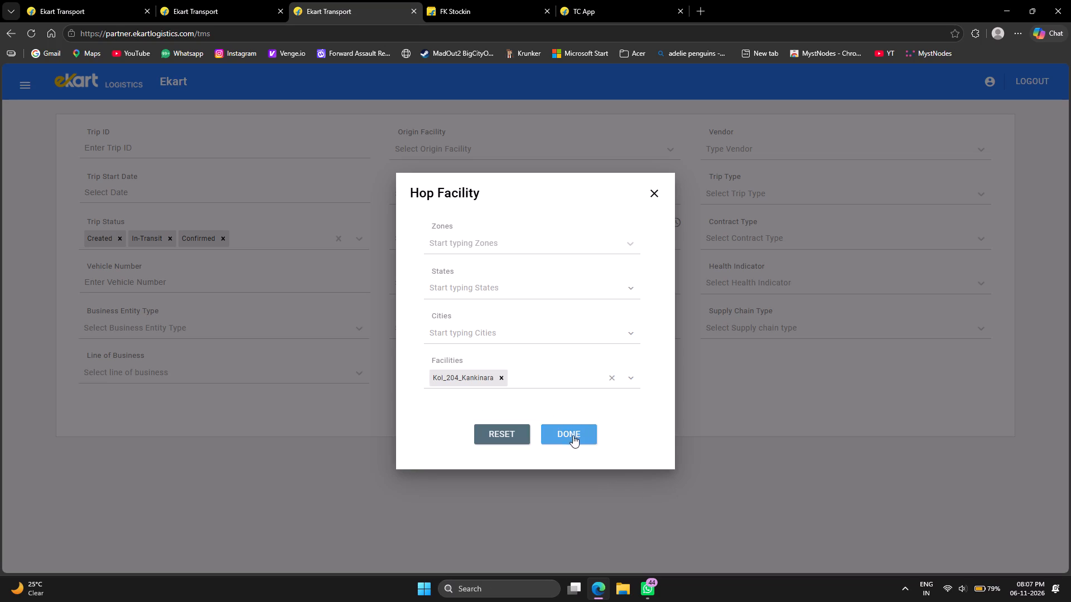
Set the contract type filter to Fleet.
left_click(734, 239)
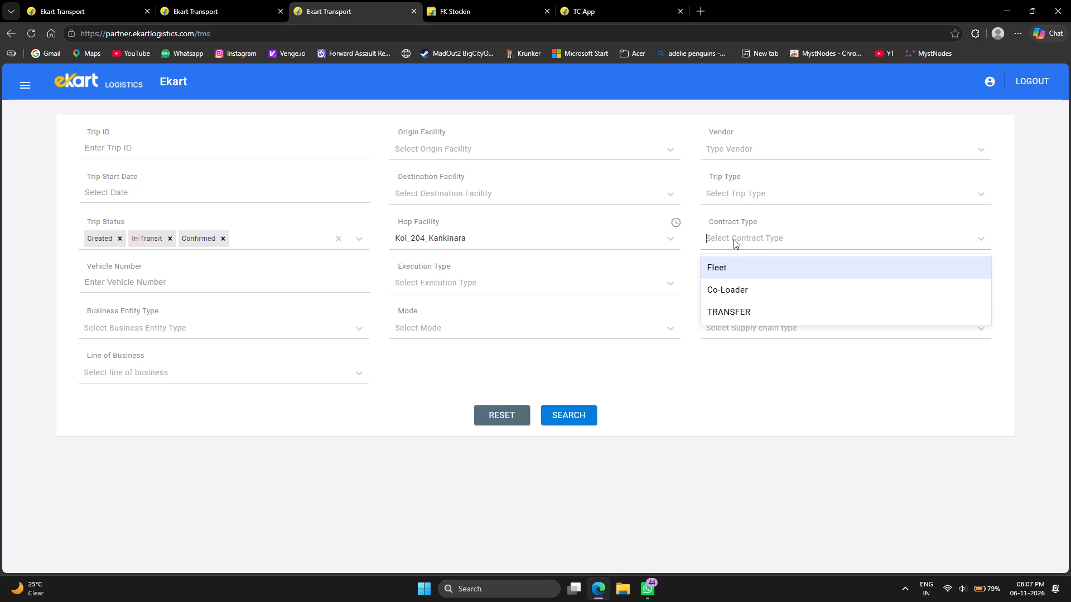
left_click(747, 268)
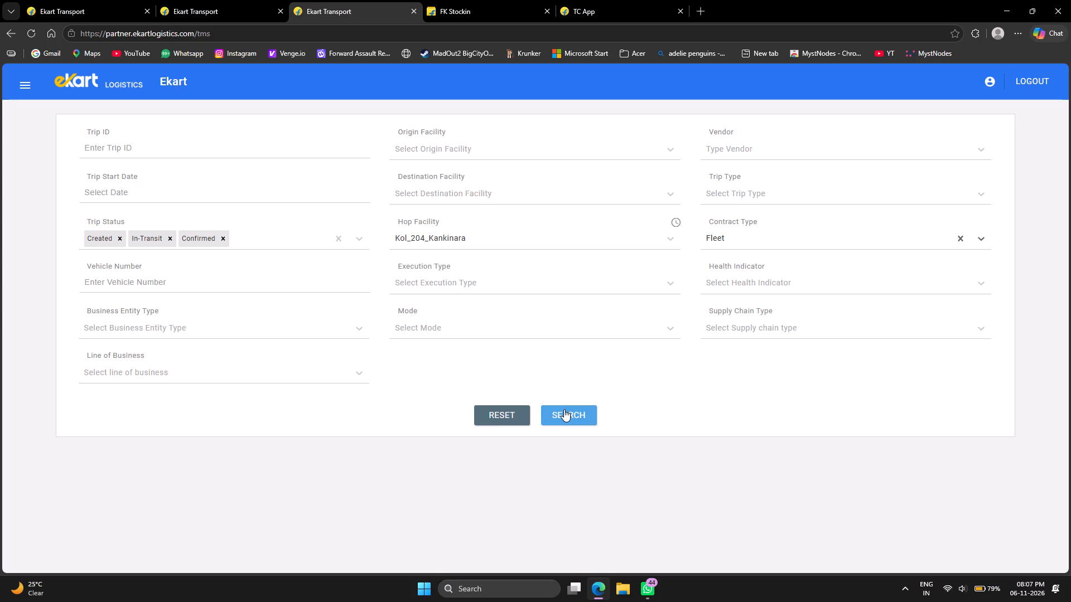
Search for trips with these filters and review the listed trips.
left_click(564, 409)
scroll(433, 438, "down", 4)
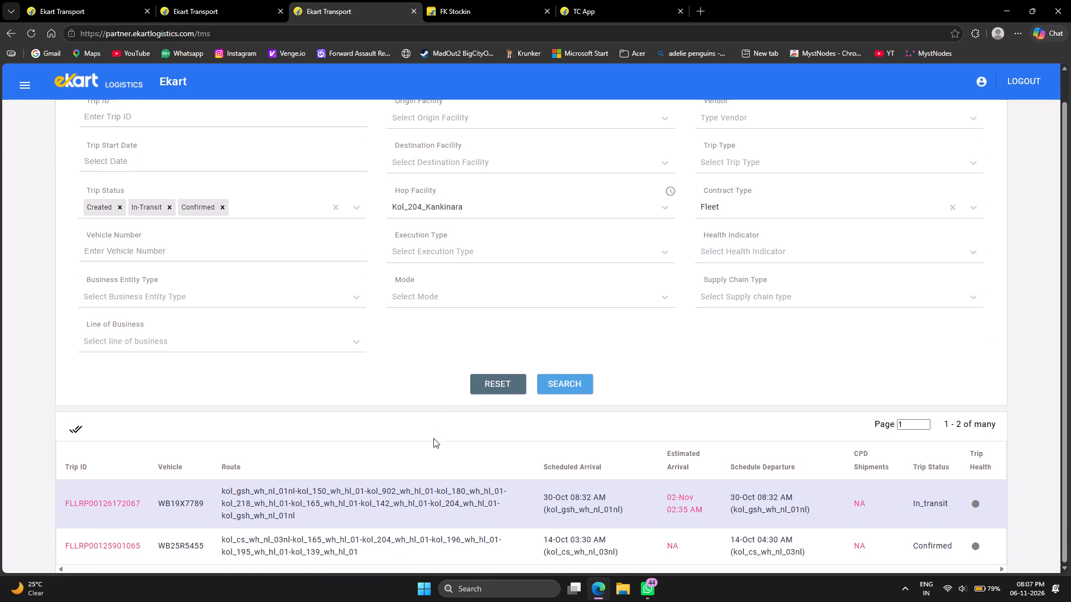
scroll(423, 437, "down", 4)
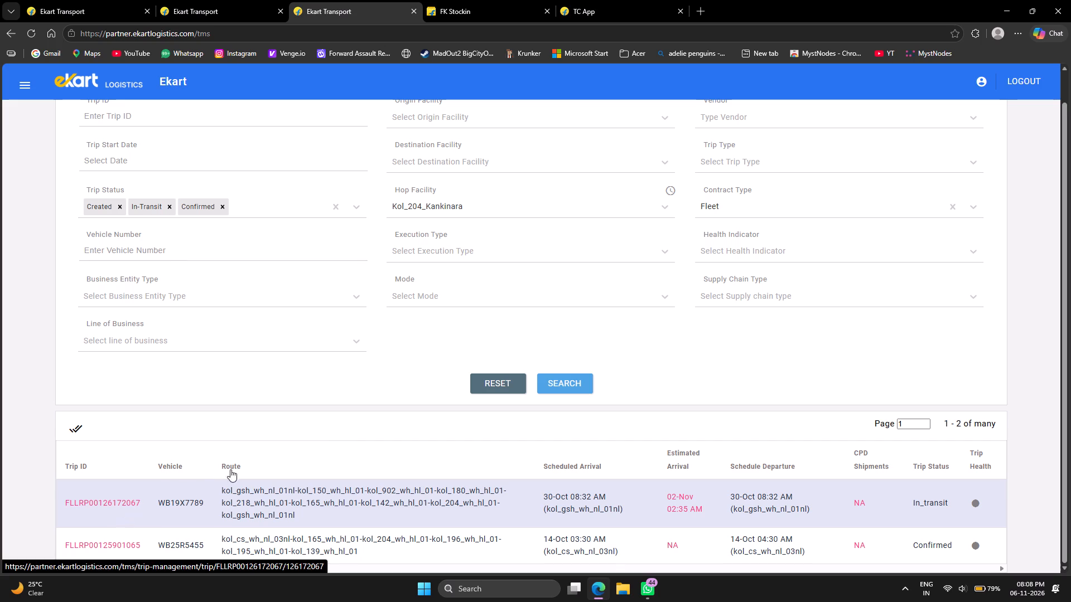
scroll(238, 472, "down", 4)
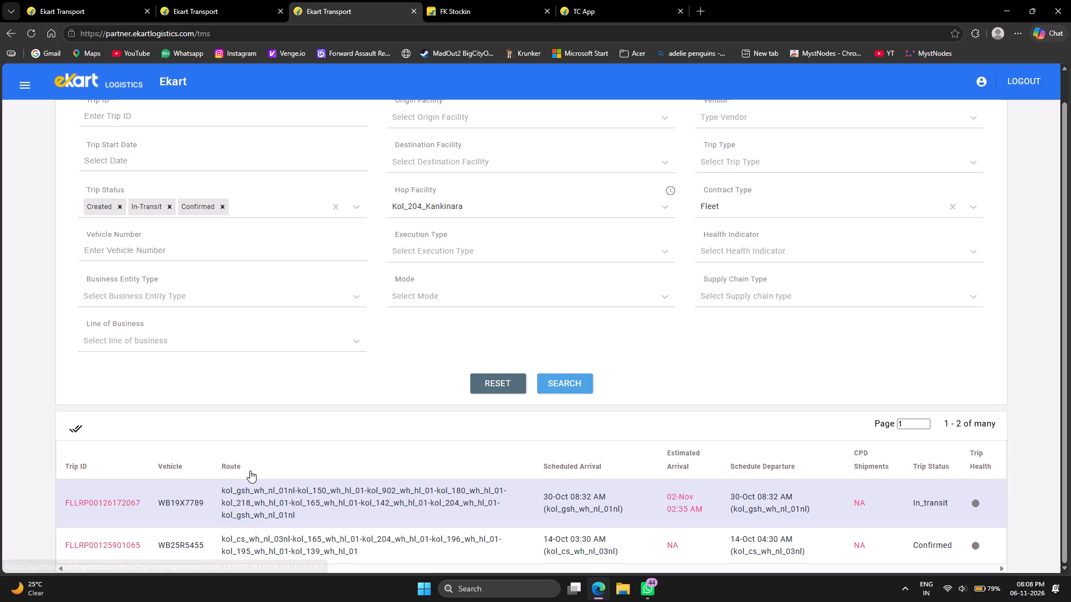
scroll(571, 466, "down", 6)
Set the trip start date to 2026-11-06 and search for matching trips.
scroll(520, 383, "up", 4)
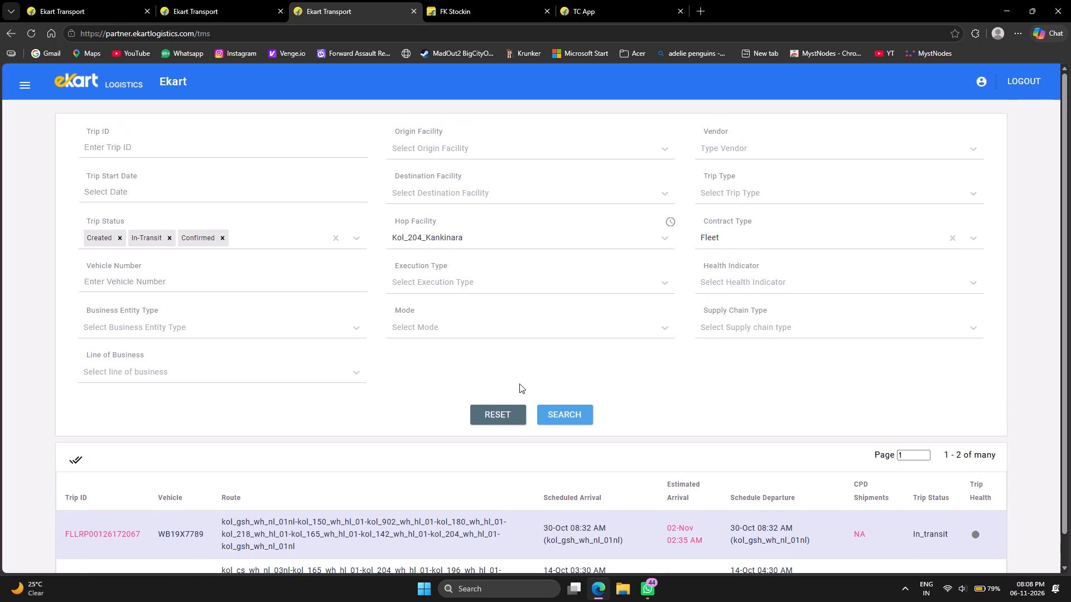
scroll(519, 383, "up", 3)
left_click(190, 187)
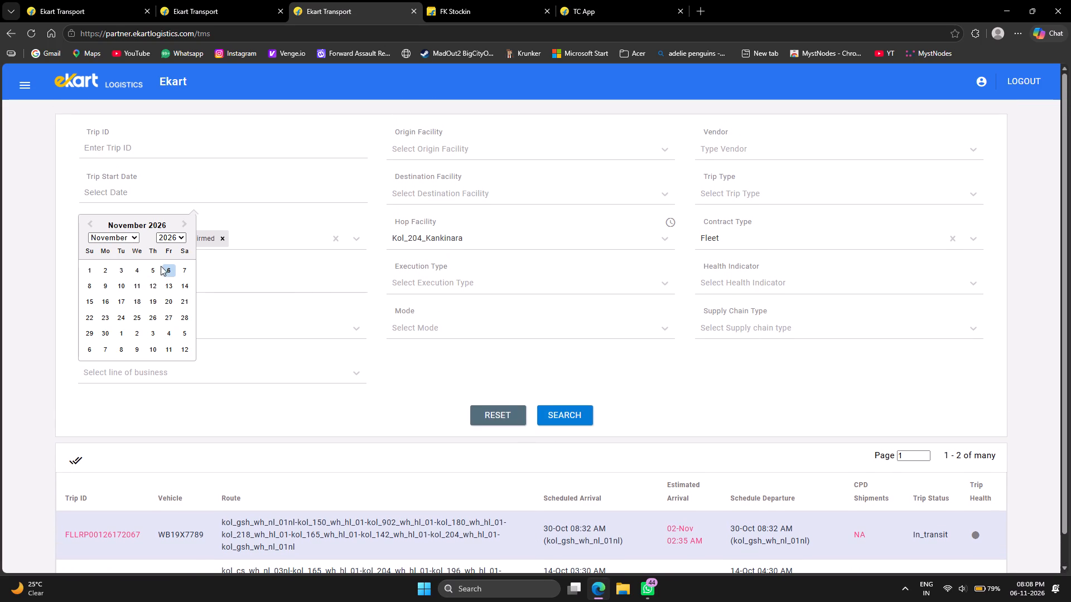
left_click(170, 272)
left_click(577, 417)
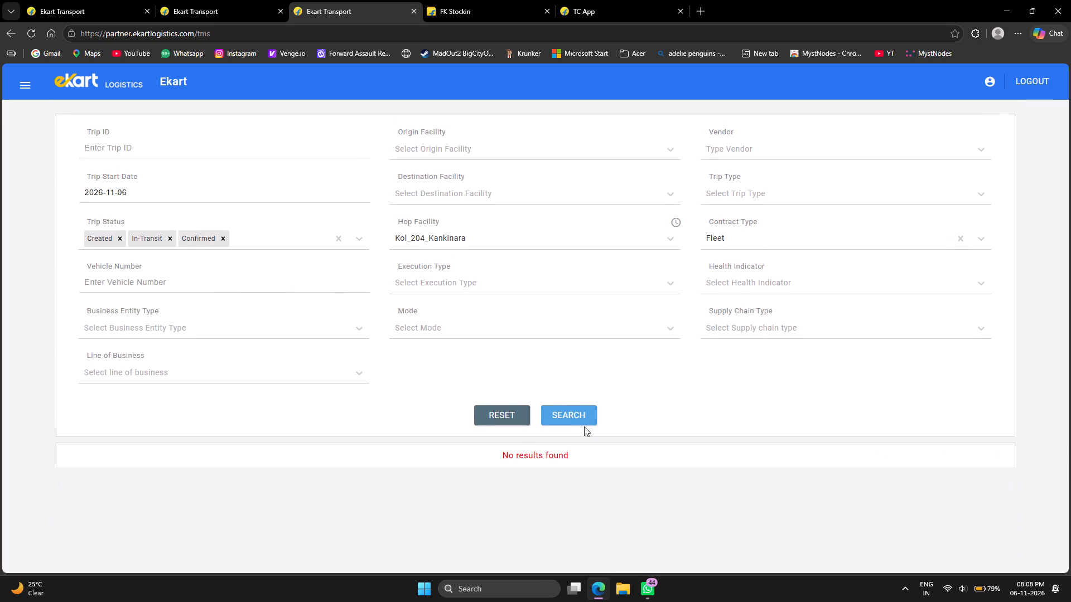
scroll(592, 435, "down", 5)
Change the trip start date to 2026-11-05 and search for matching trips.
left_click(230, 198)
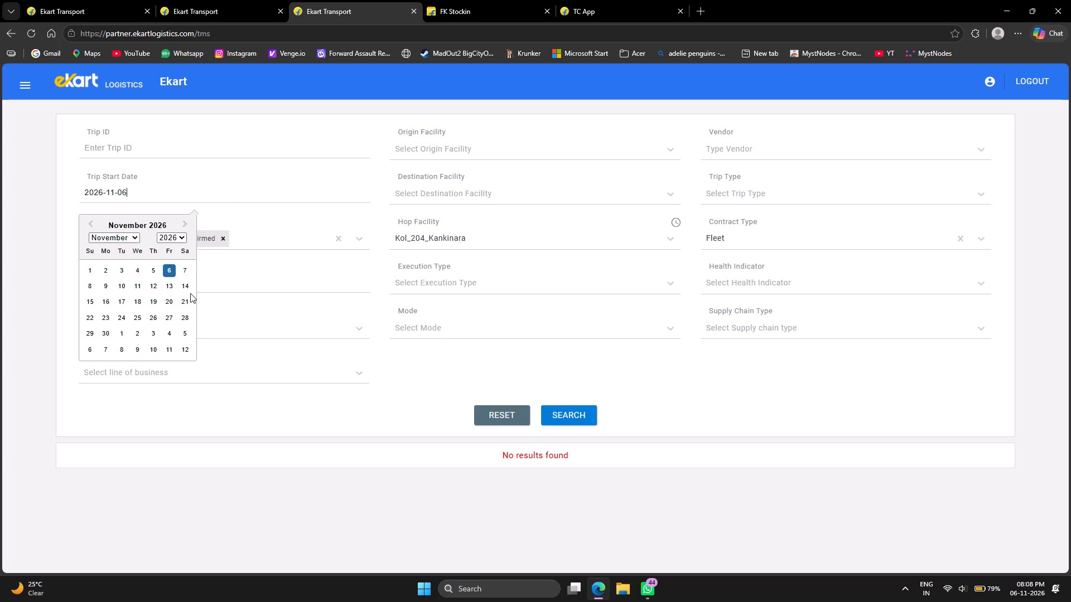
left_click(154, 272)
left_click(562, 416)
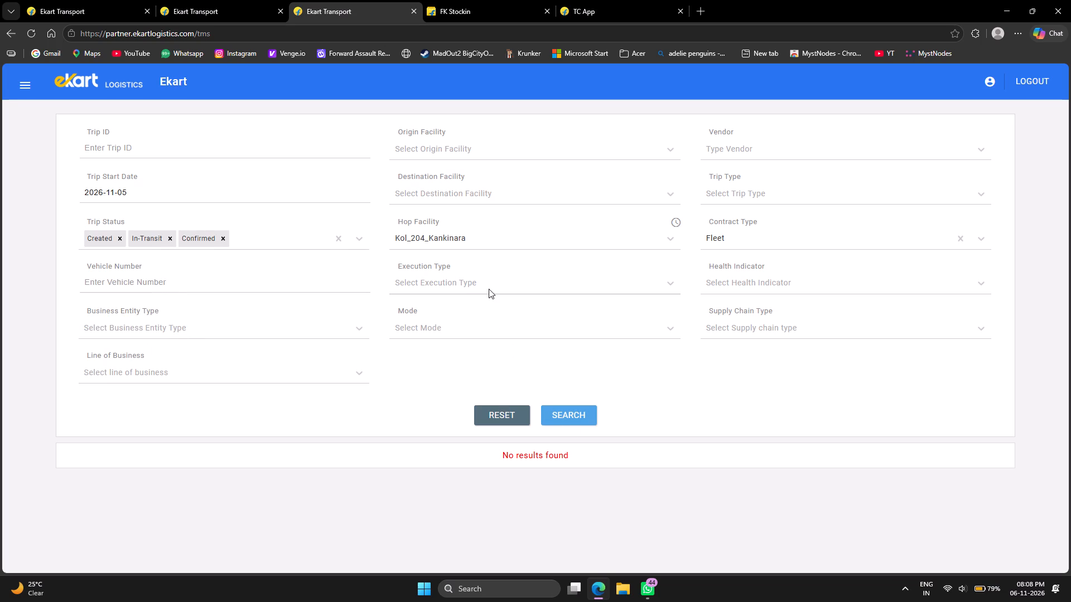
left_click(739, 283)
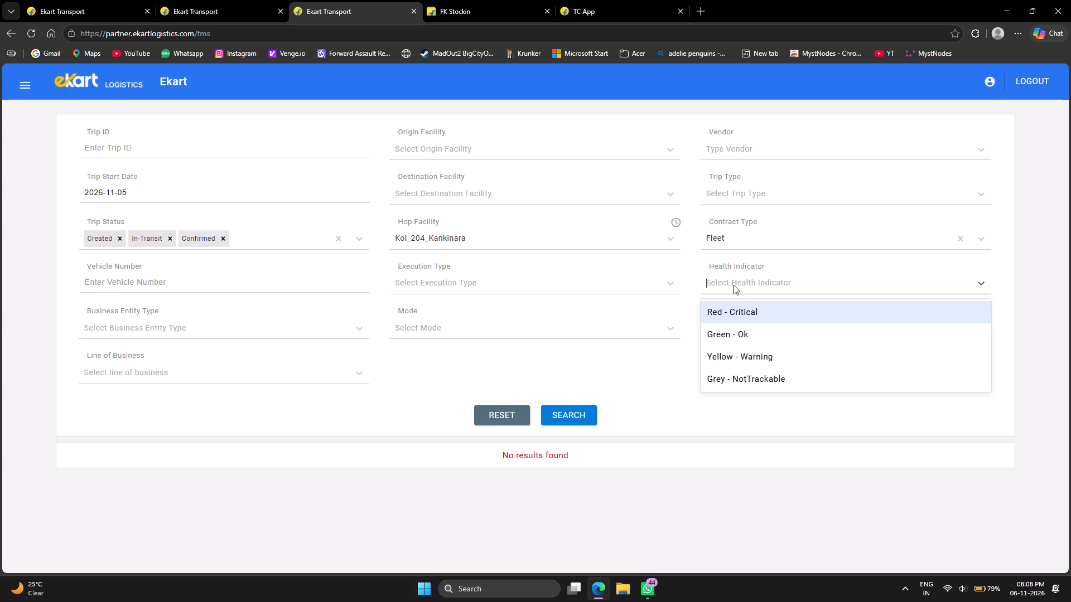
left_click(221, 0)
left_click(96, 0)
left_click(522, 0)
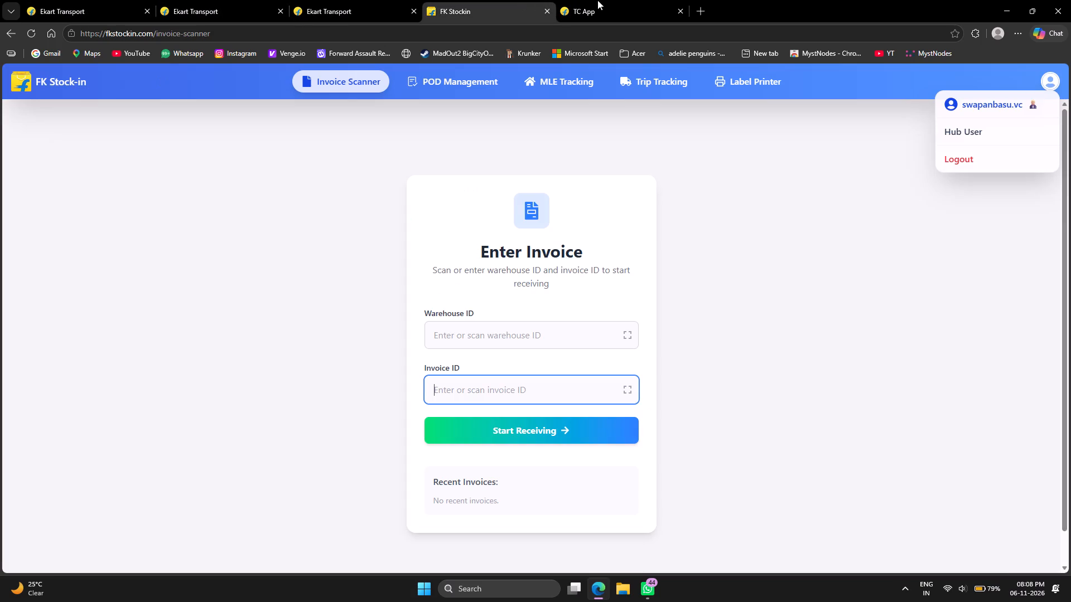
Open a new browser tab ready for entering a web address or search.
left_click(706, 10)
left_click(697, 27)
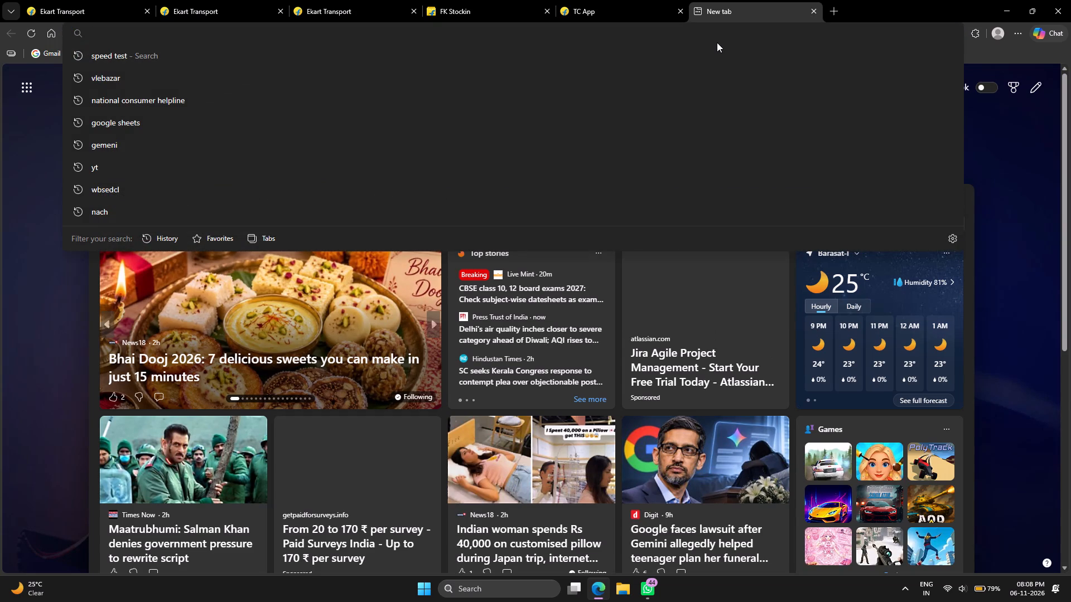